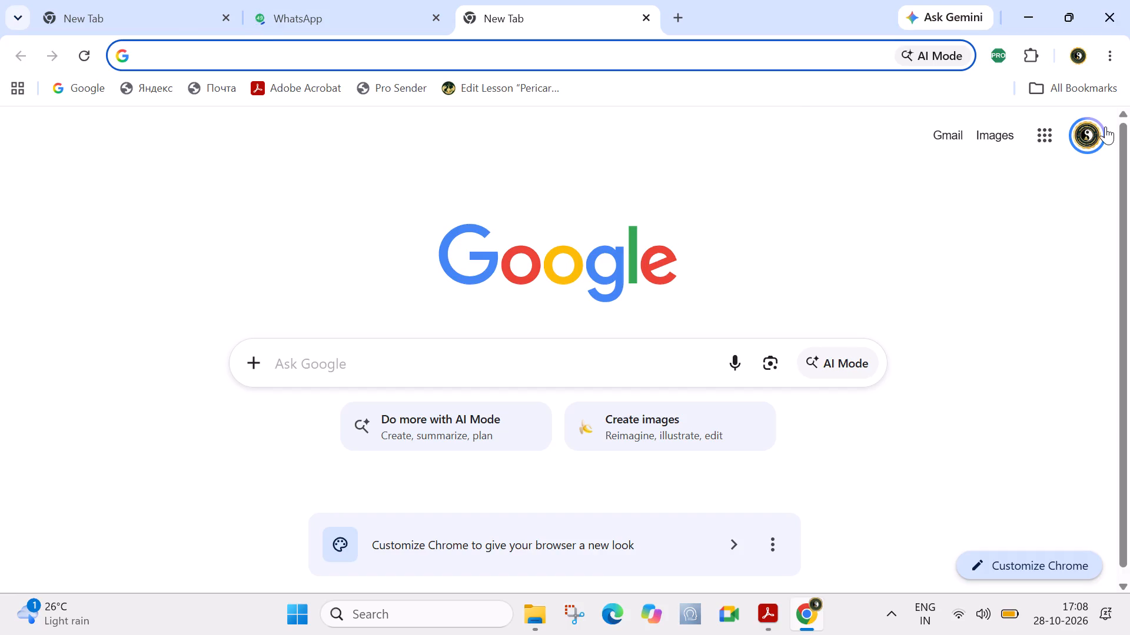
Switch to the mbsacupressure Google account and open YouTube from the Google apps.
left_click(1079, 150)
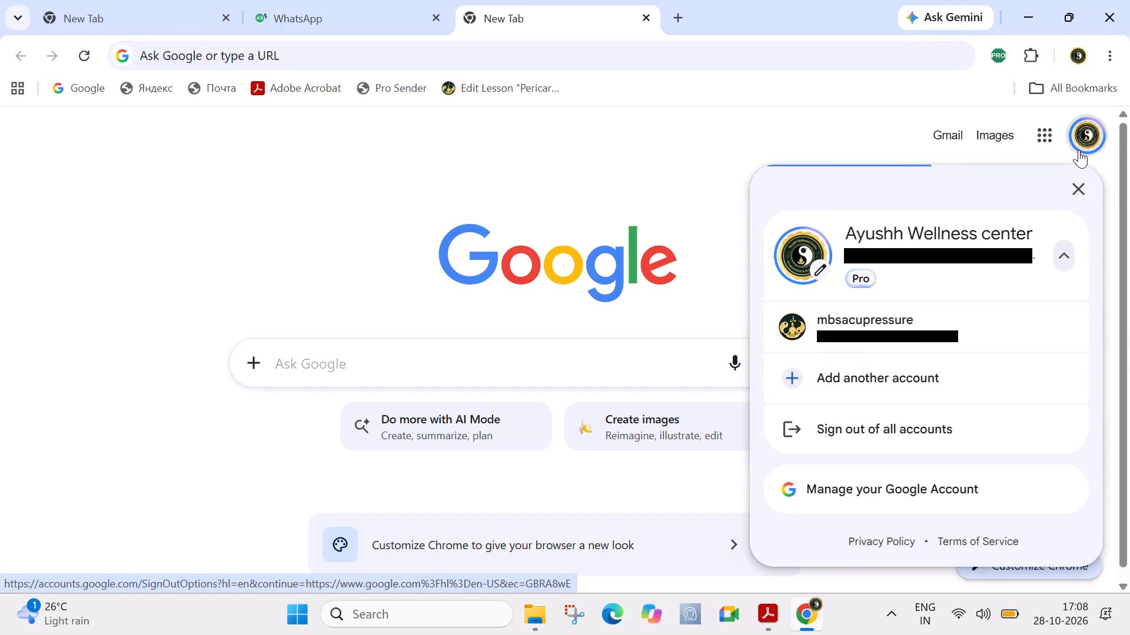
left_click(845, 333)
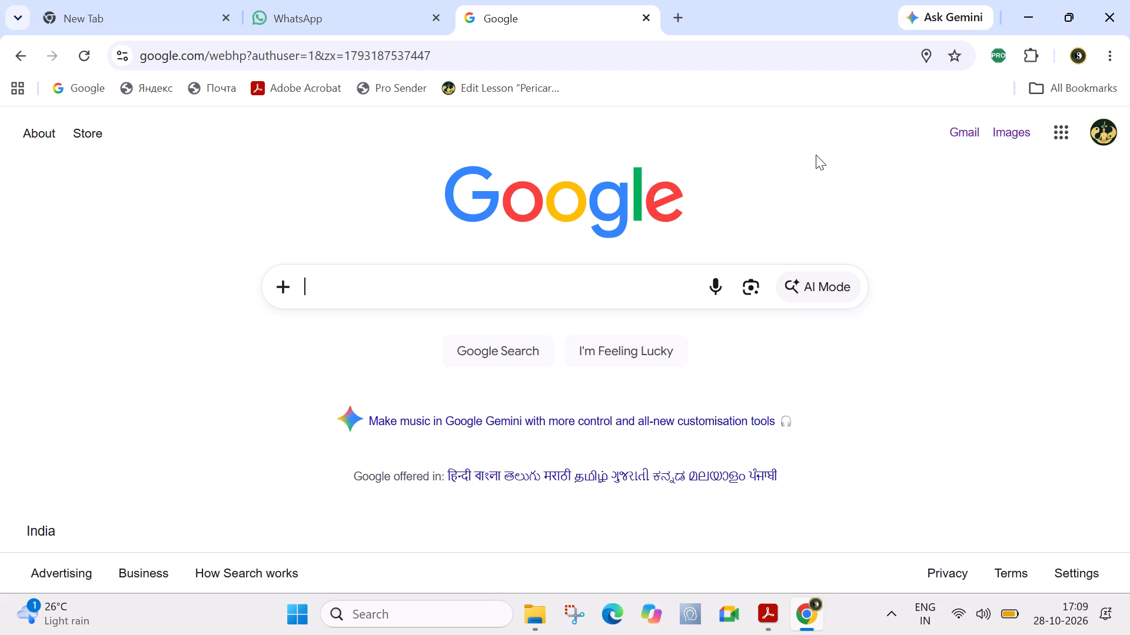
left_click(1062, 135)
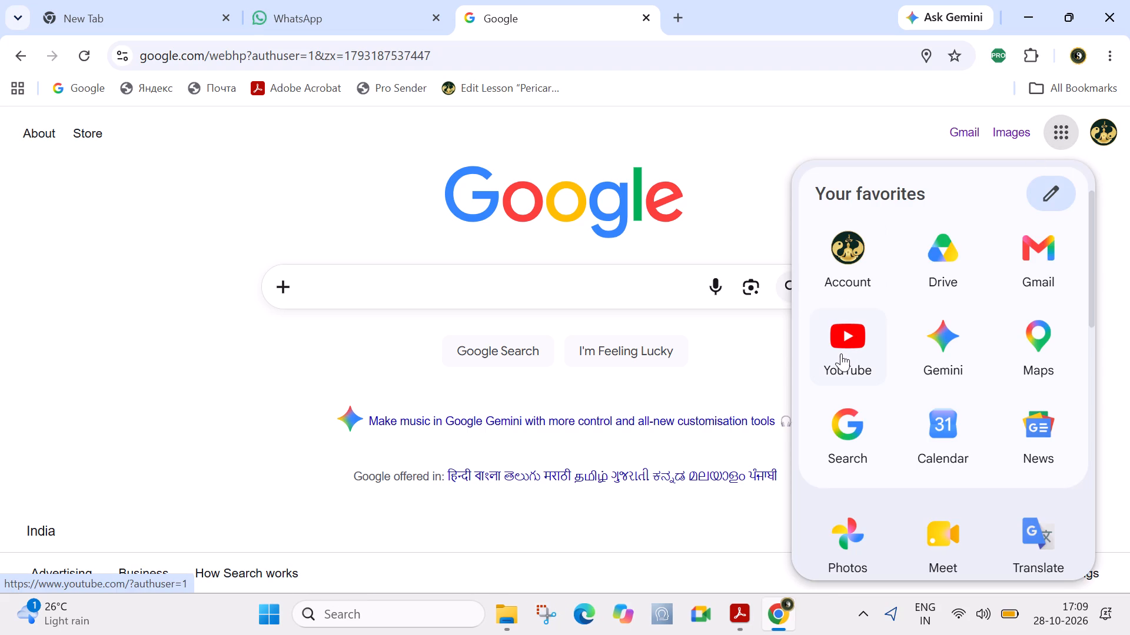
left_click(841, 355)
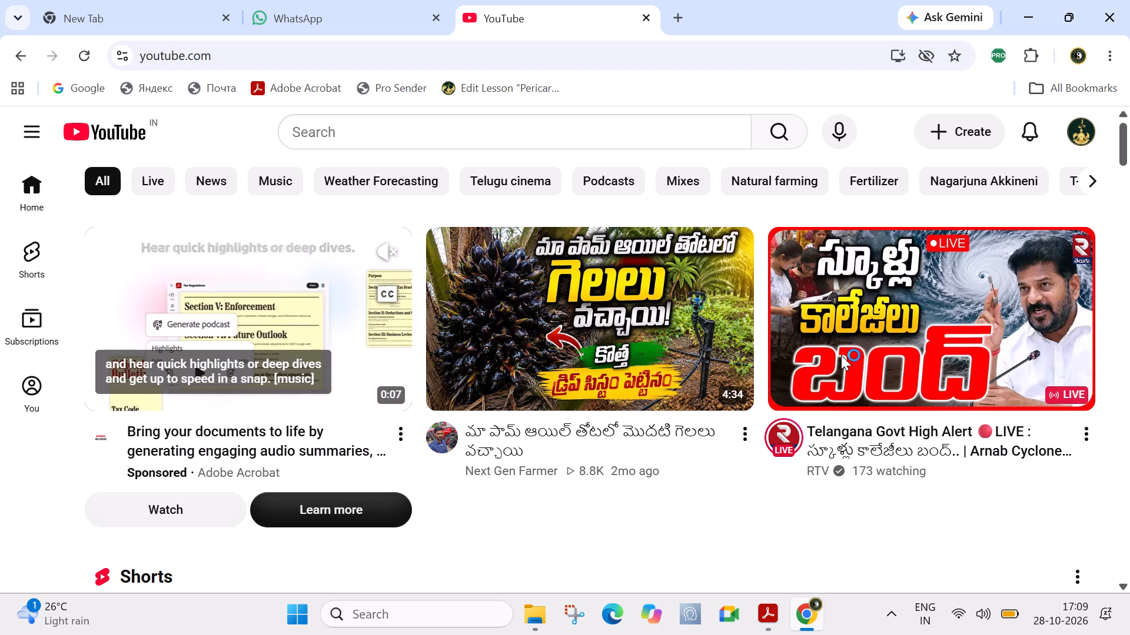
Open the RTV live stream on the Telangana government high alert, skip the ad and view the stream's page.
left_click(939, 338)
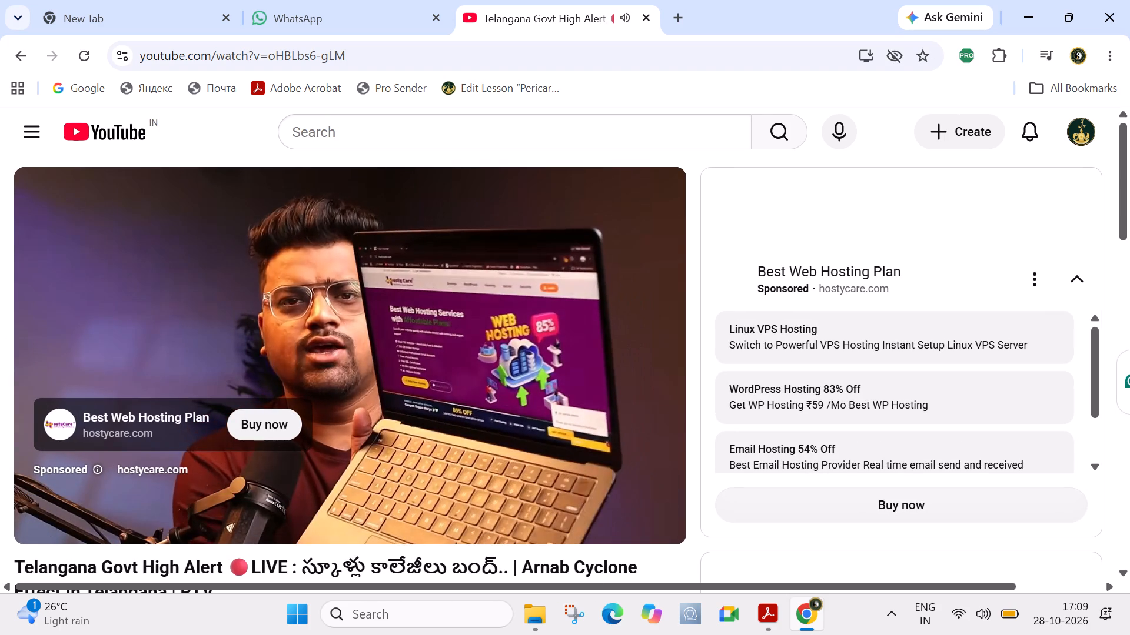
left_click(620, 468)
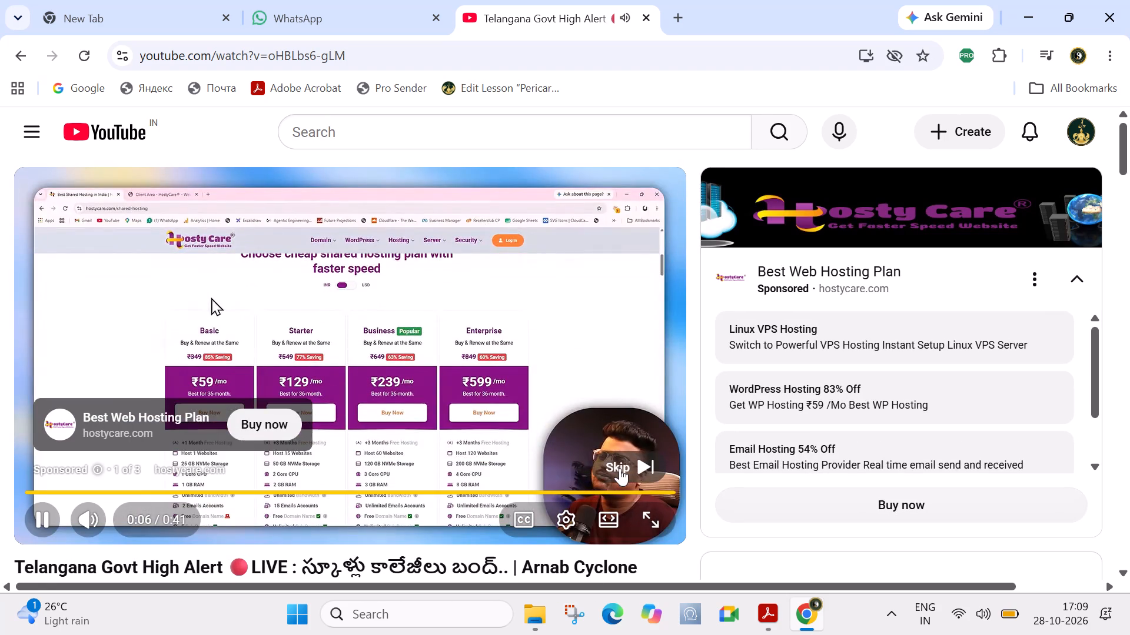
left_click(620, 468)
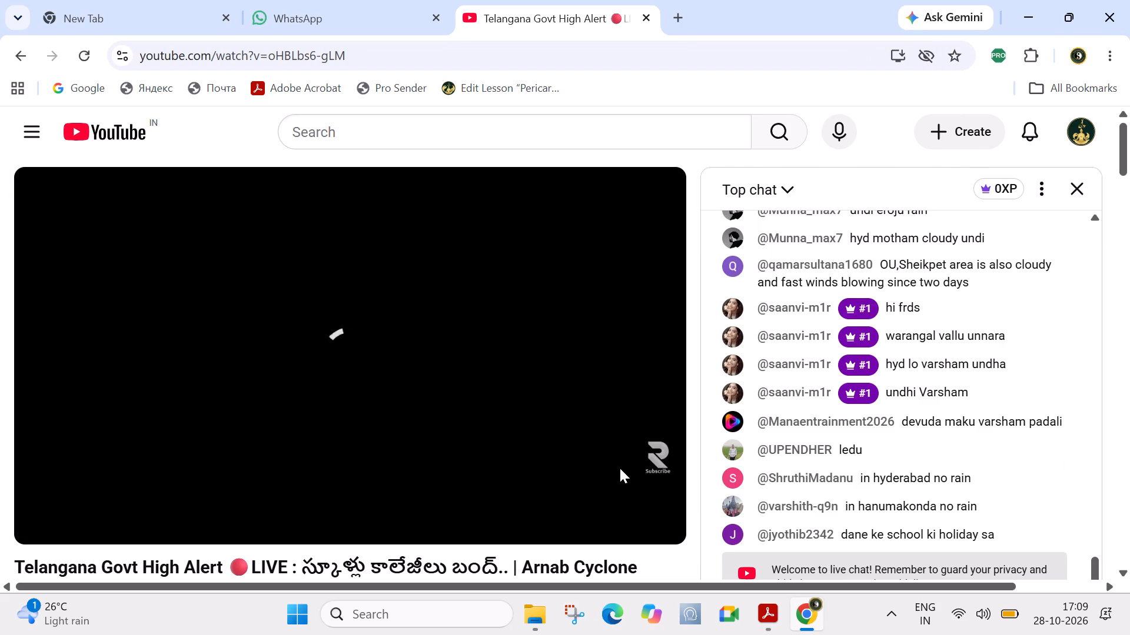
left_click(1122, 571)
left_click(1122, 571)
left_click(1122, 571)
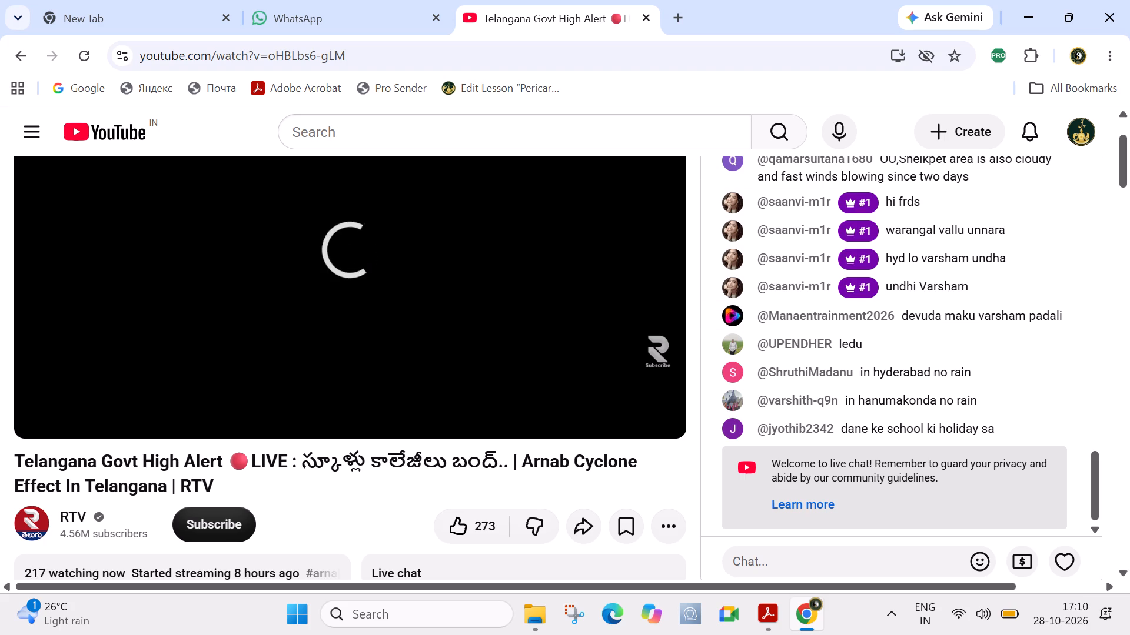
left_click(716, 98)
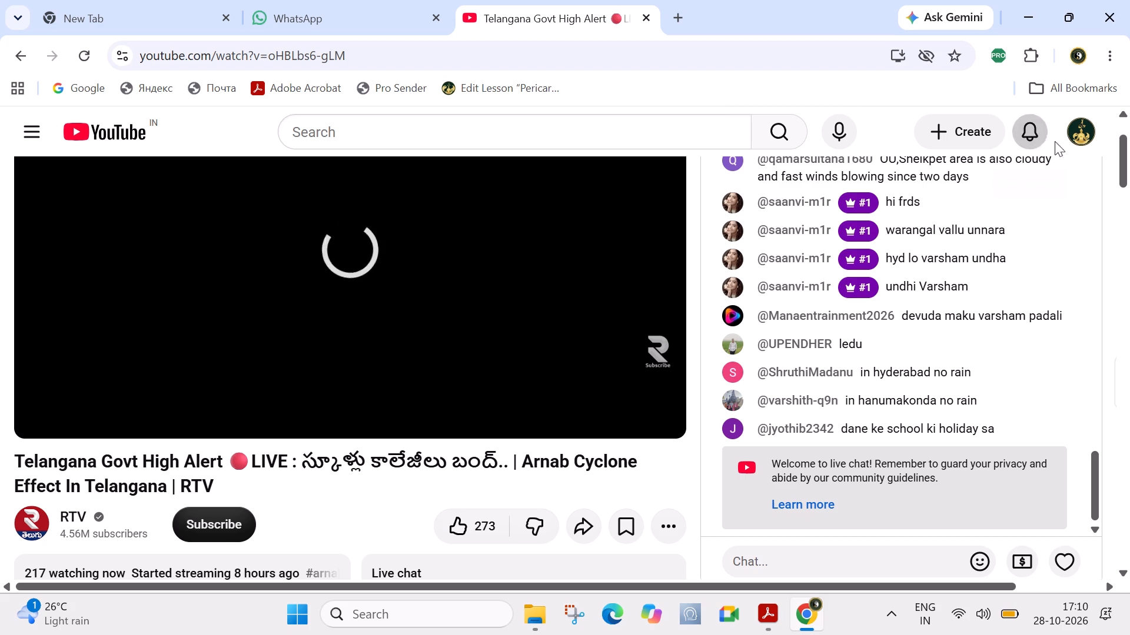
Open YouTube Studio for the signed-in MBS Acupressure channel.
left_click(1084, 138)
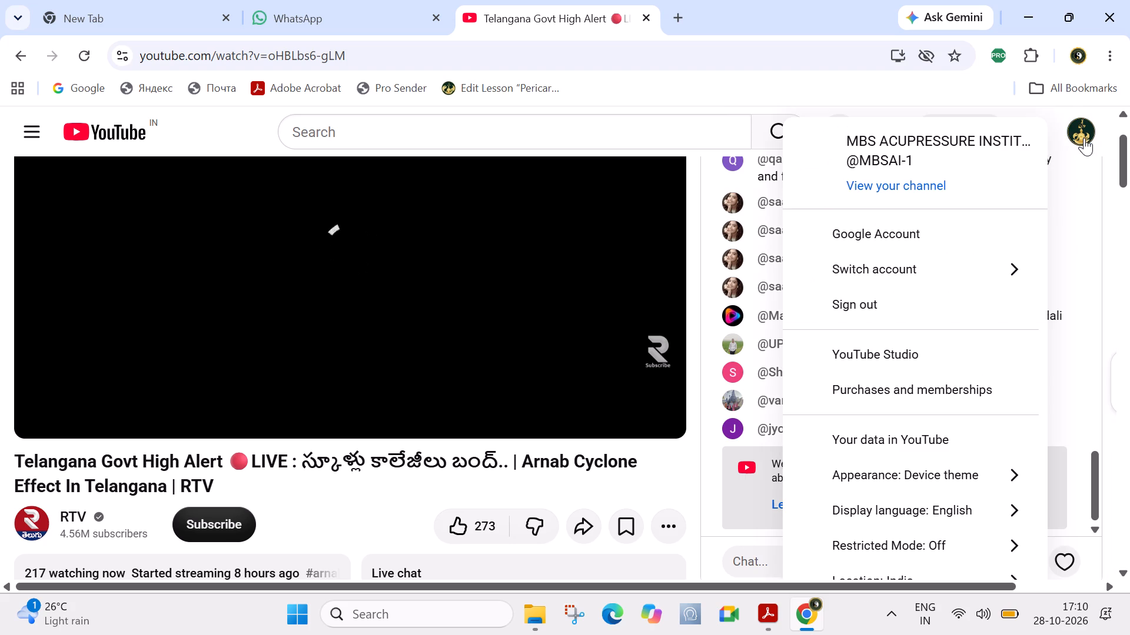
left_click(868, 353)
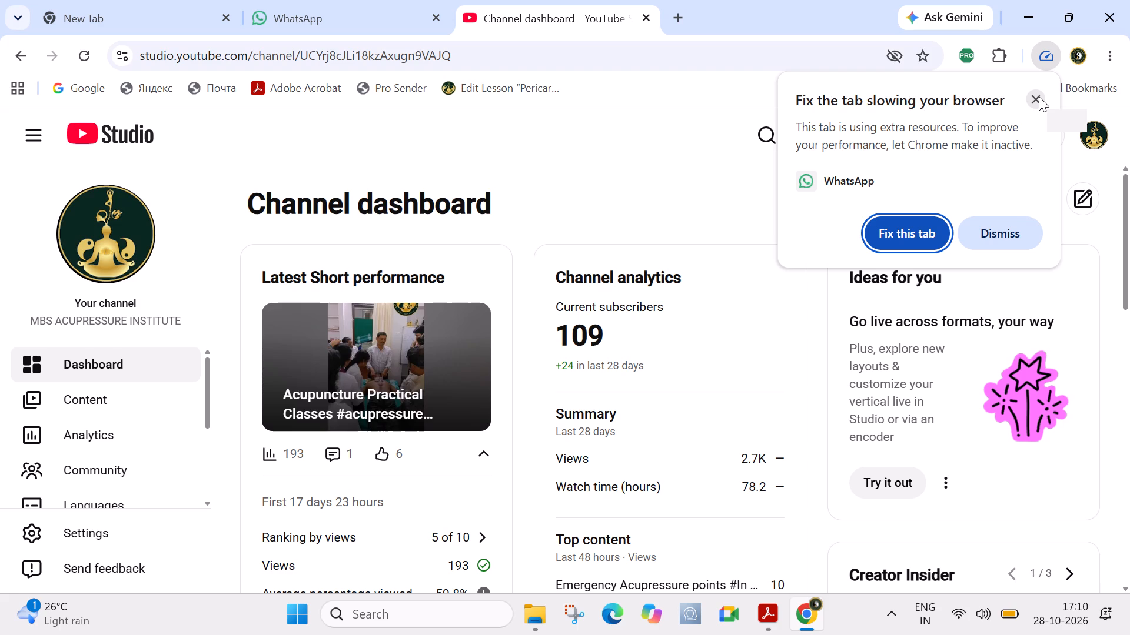
Dismiss the slow-tab notice, start a new video upload for the channel and bring up the file selection dialog.
left_click(1039, 96)
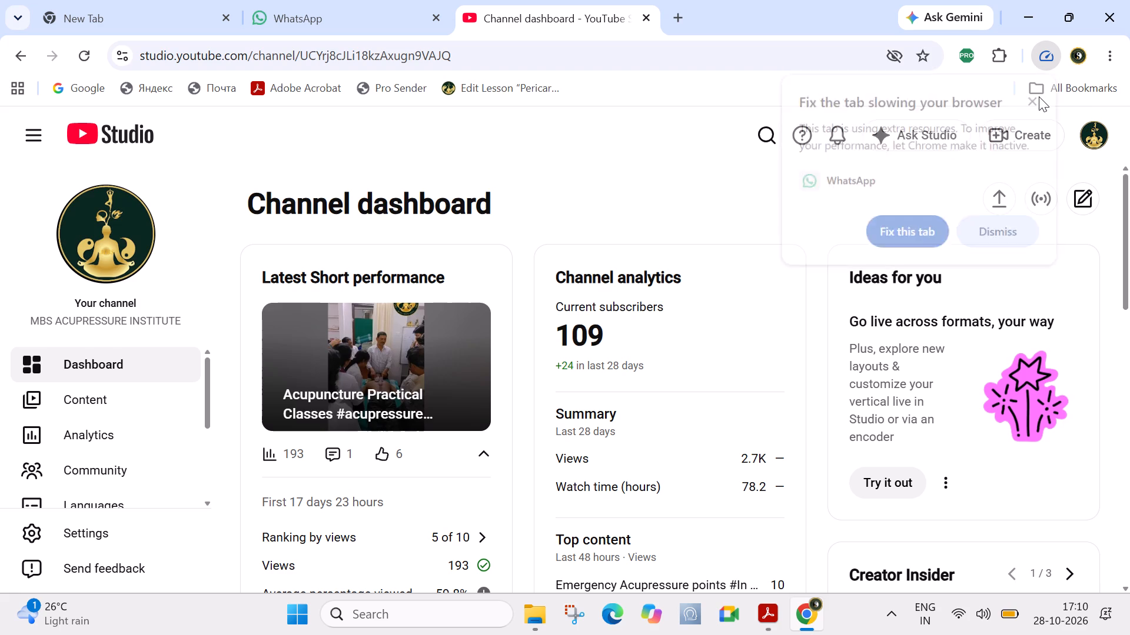
left_click(1029, 146)
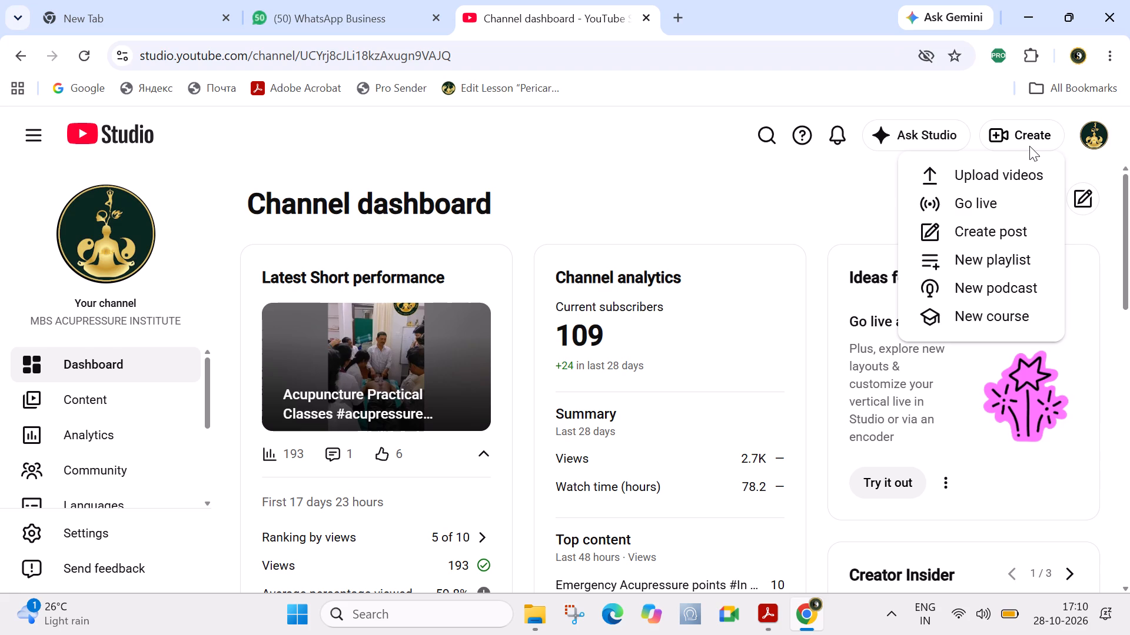
left_click(988, 175)
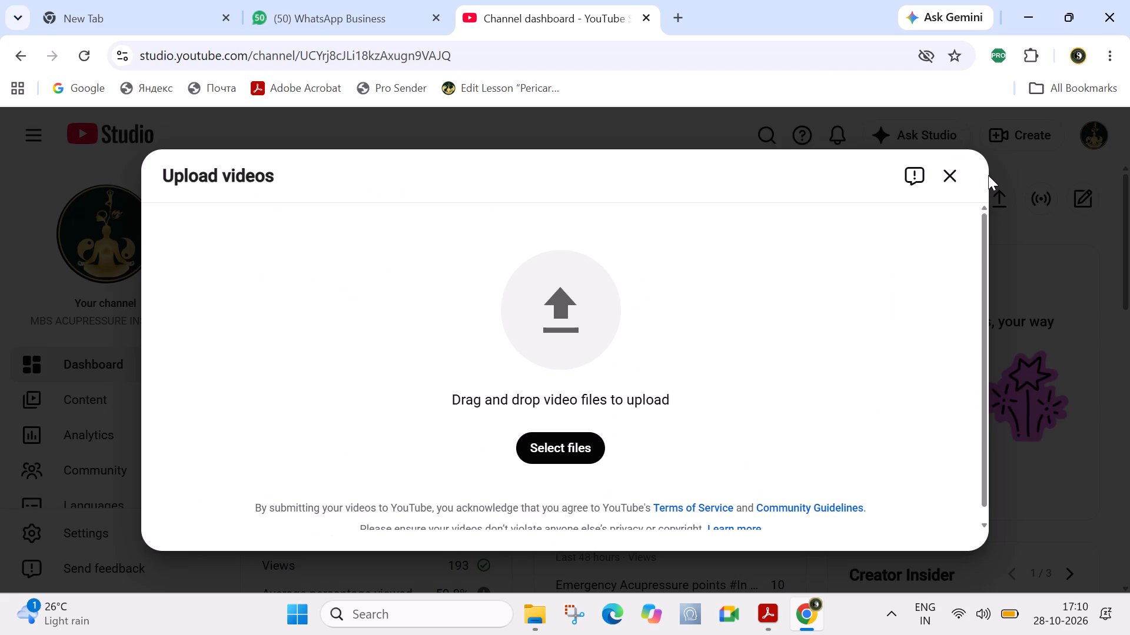
left_click(558, 446)
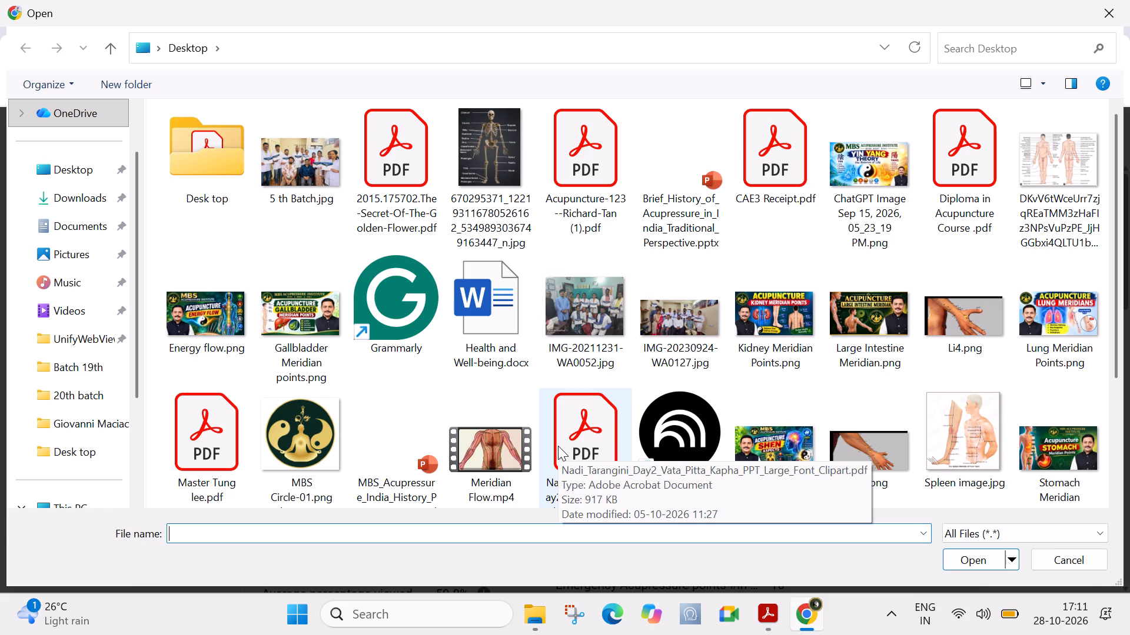
Upload the video file "Stomach Meridian points St14 to St19.mp4" from the Downloads folder.
left_click(85, 208)
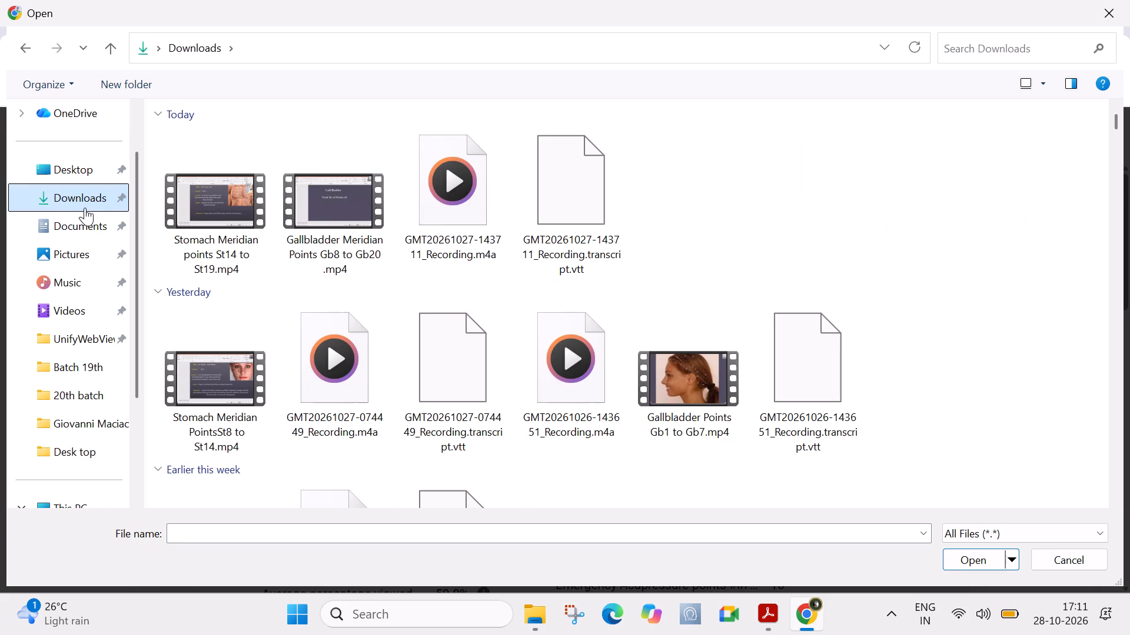
left_click(215, 209)
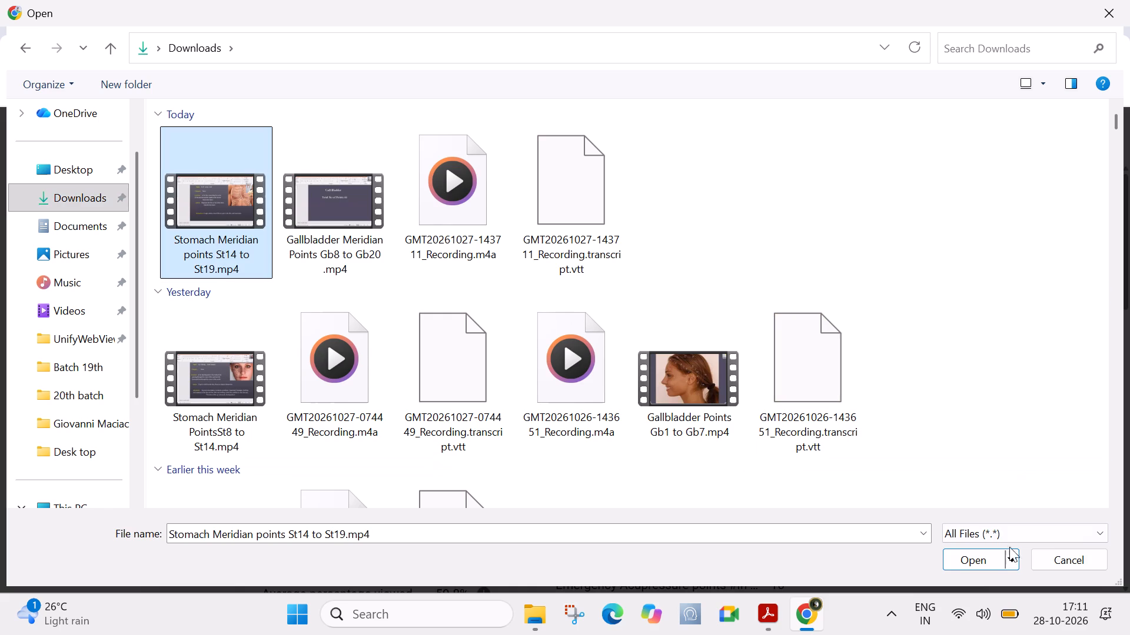
left_click(979, 559)
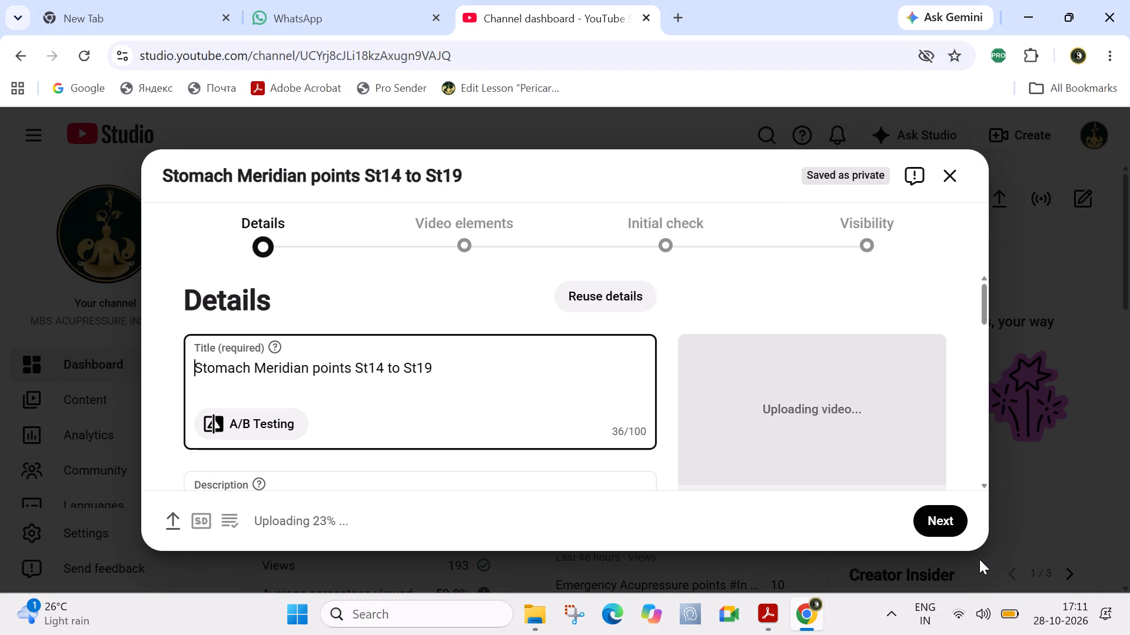
Enter the video description "Diploma in acupuncture Course Stomach Meridian Points Explanation in Telugu".
triple_click(985, 484)
double_click(985, 484)
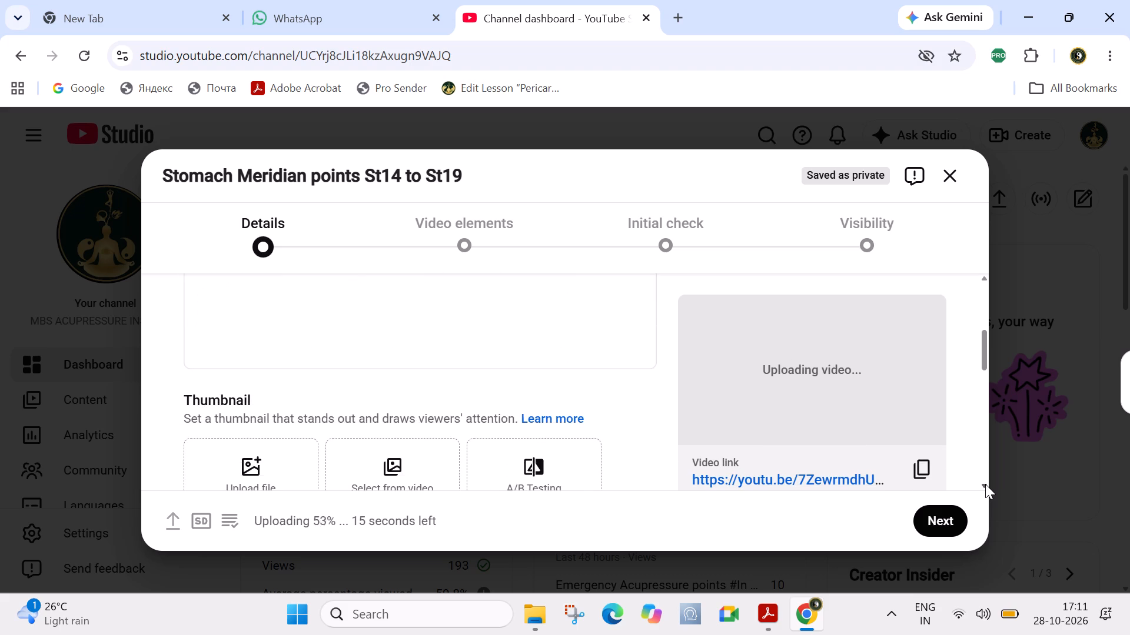
triple_click(985, 277)
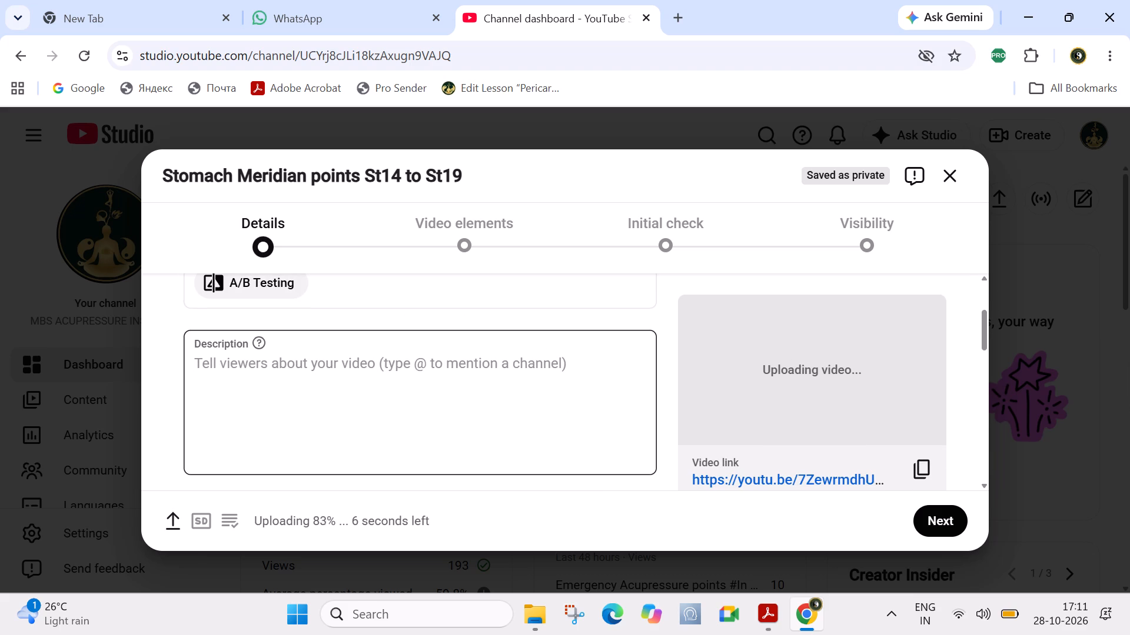
left_click(294, 367)
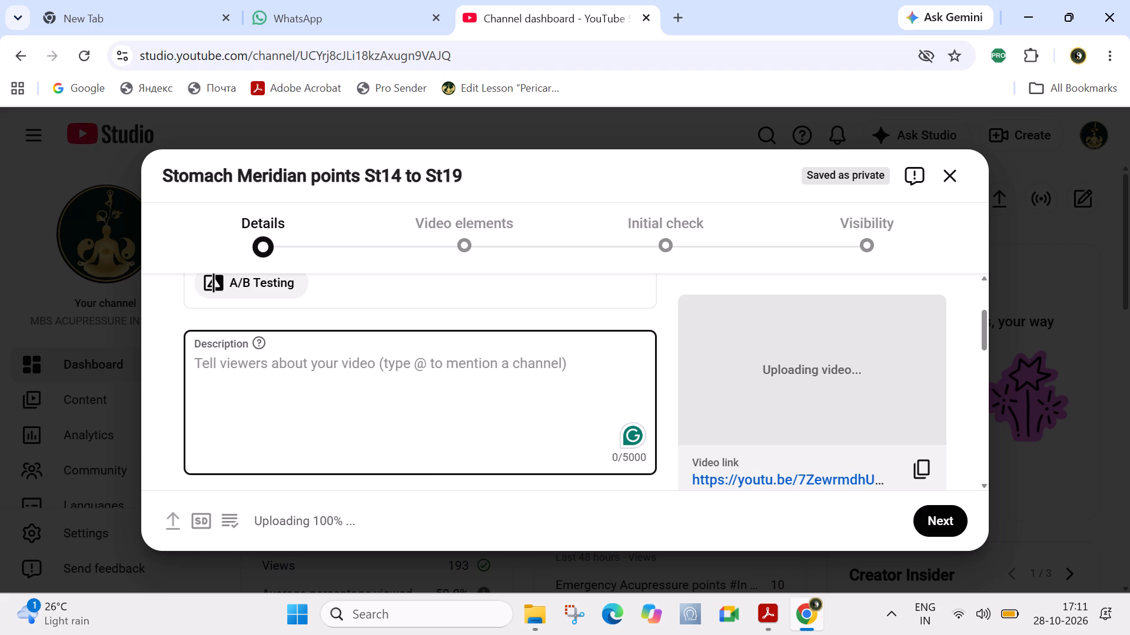
type("Diplom")
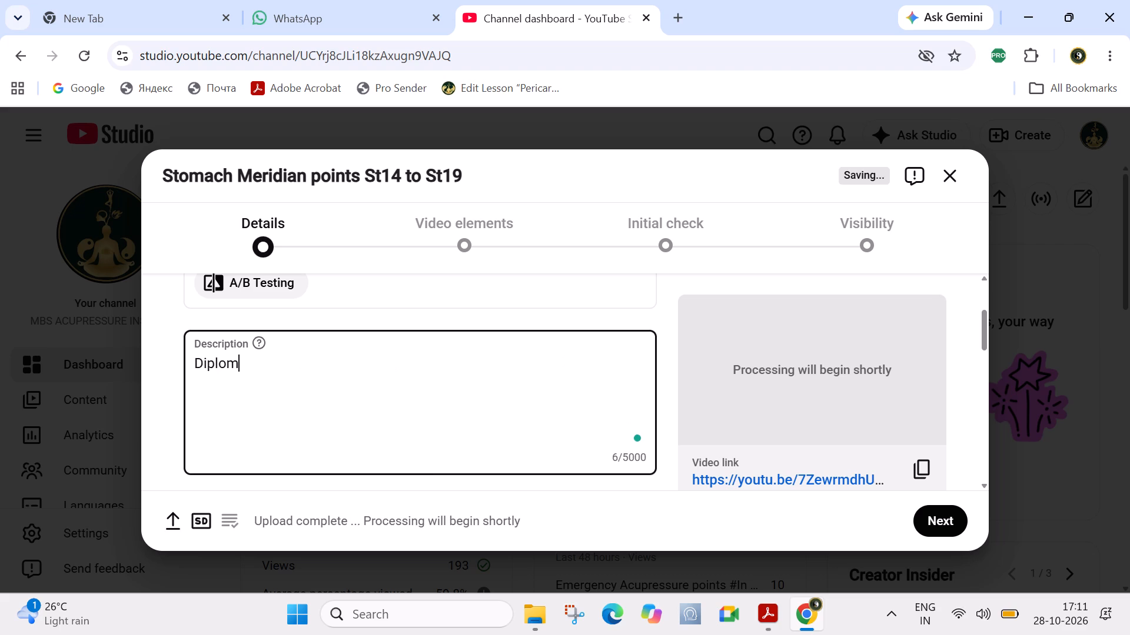
type("a in")
key("space")
type("acupuncture")
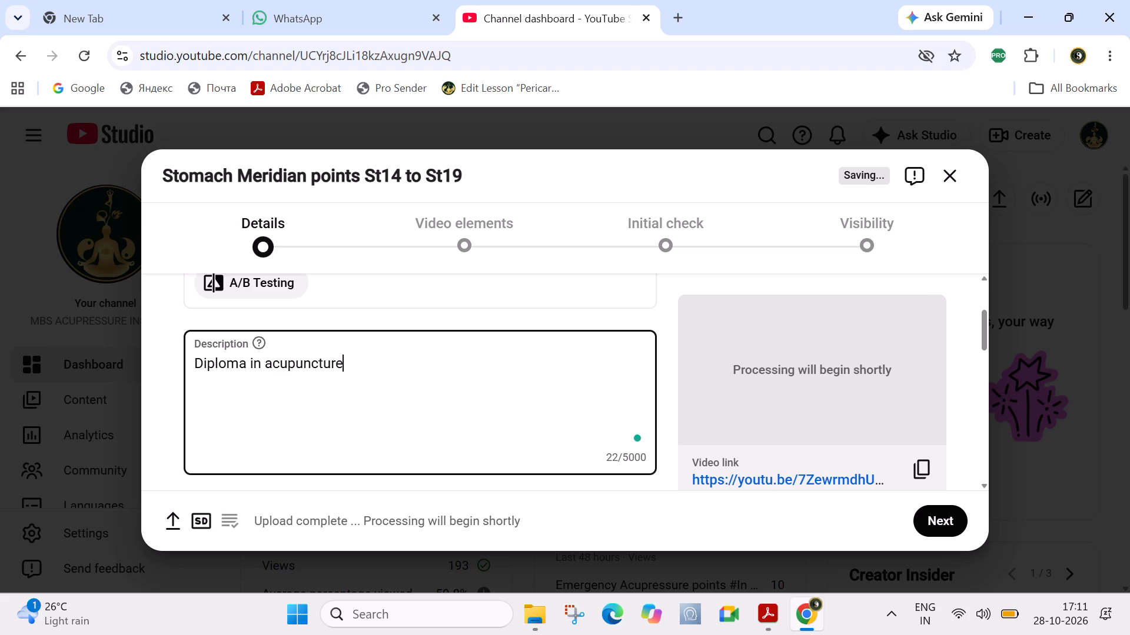
key("space")
type("Cour")
type("se")
key("space")
type("Sto")
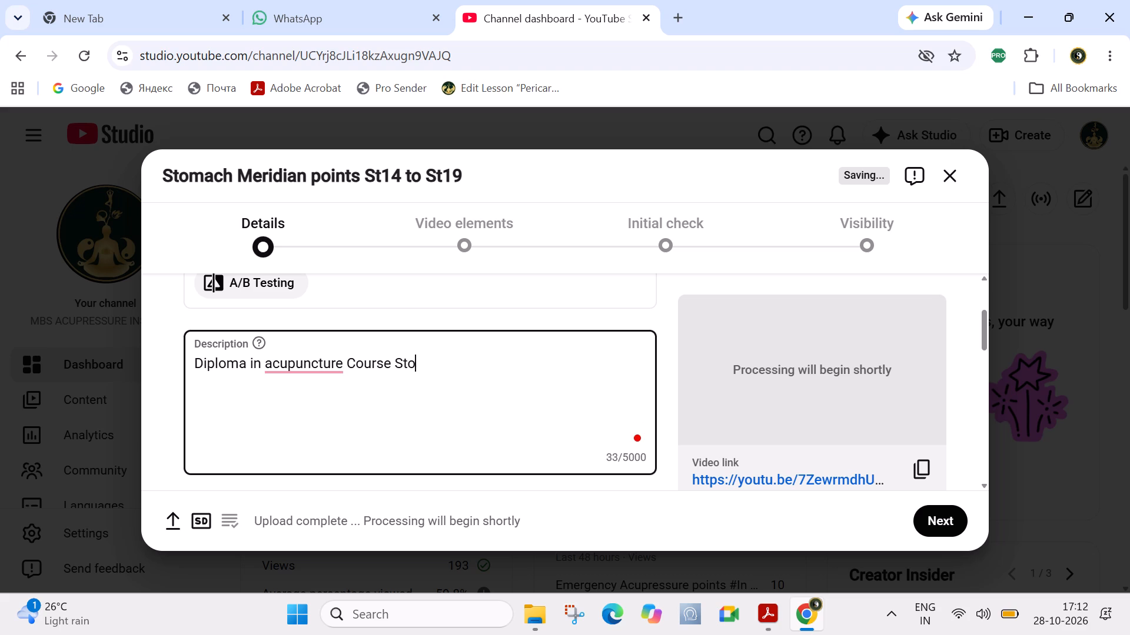
type("mack")
key("BackSpace")
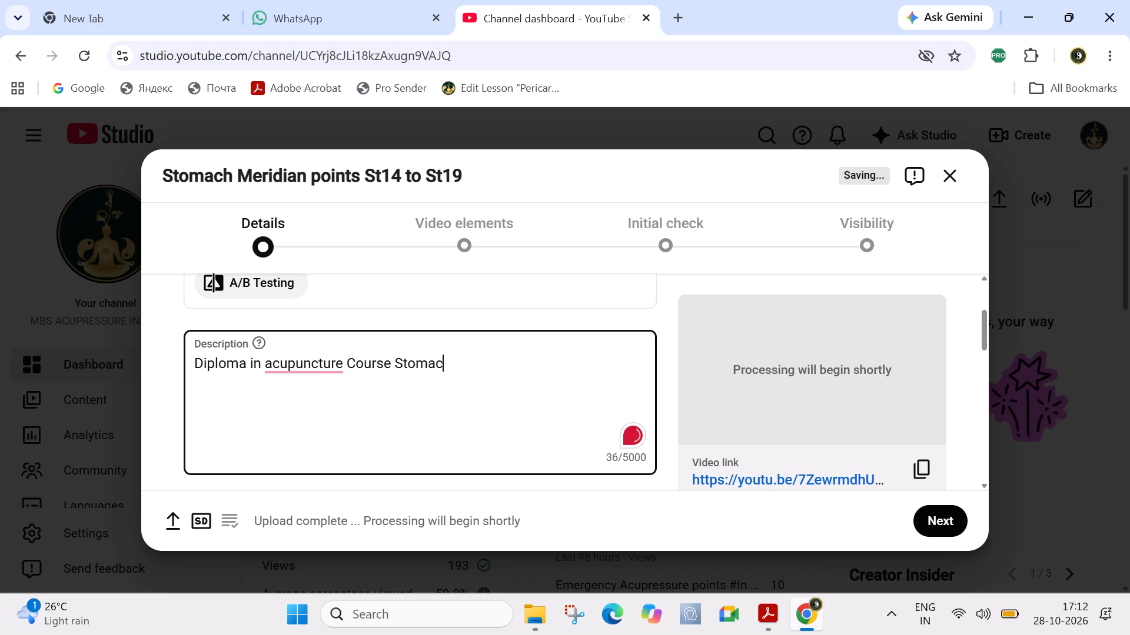
type("h")
key("space")
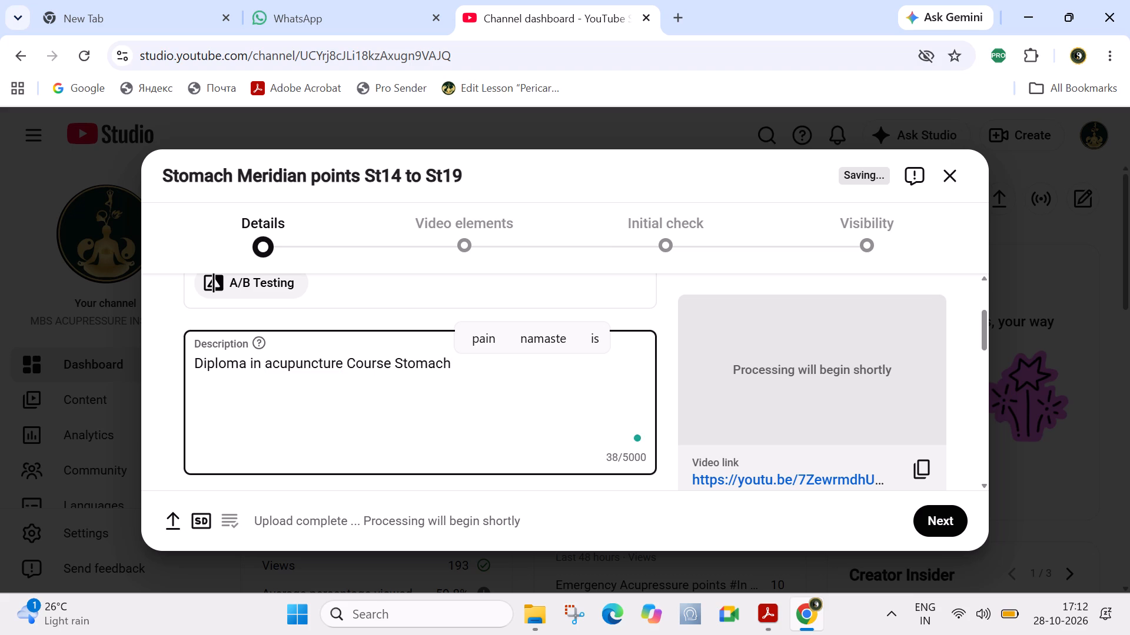
type("Meridian")
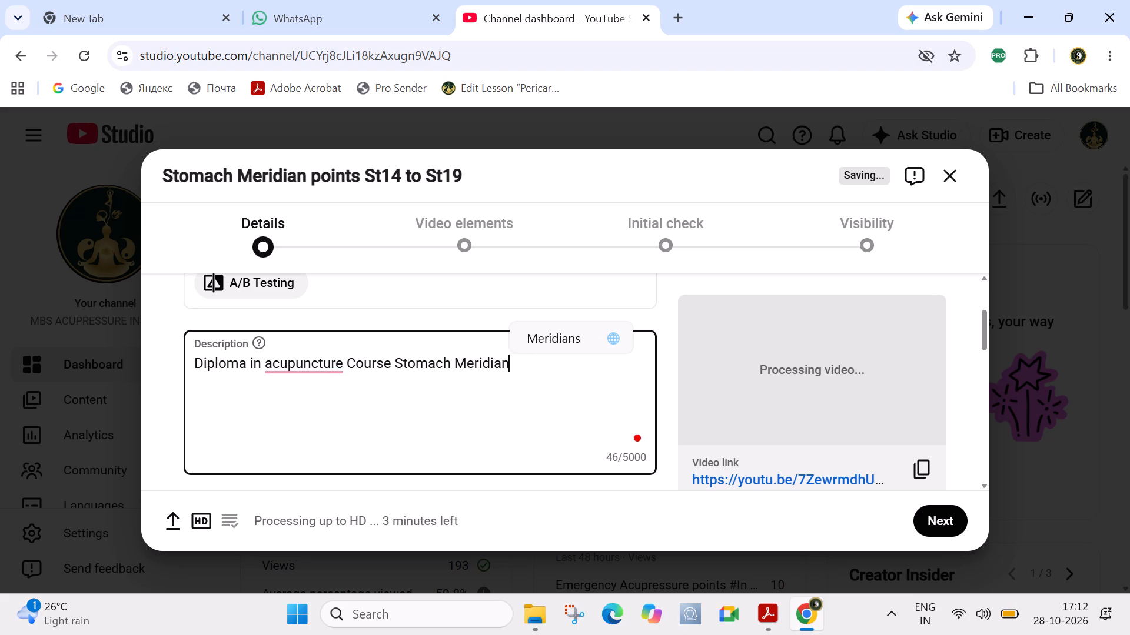
key("space")
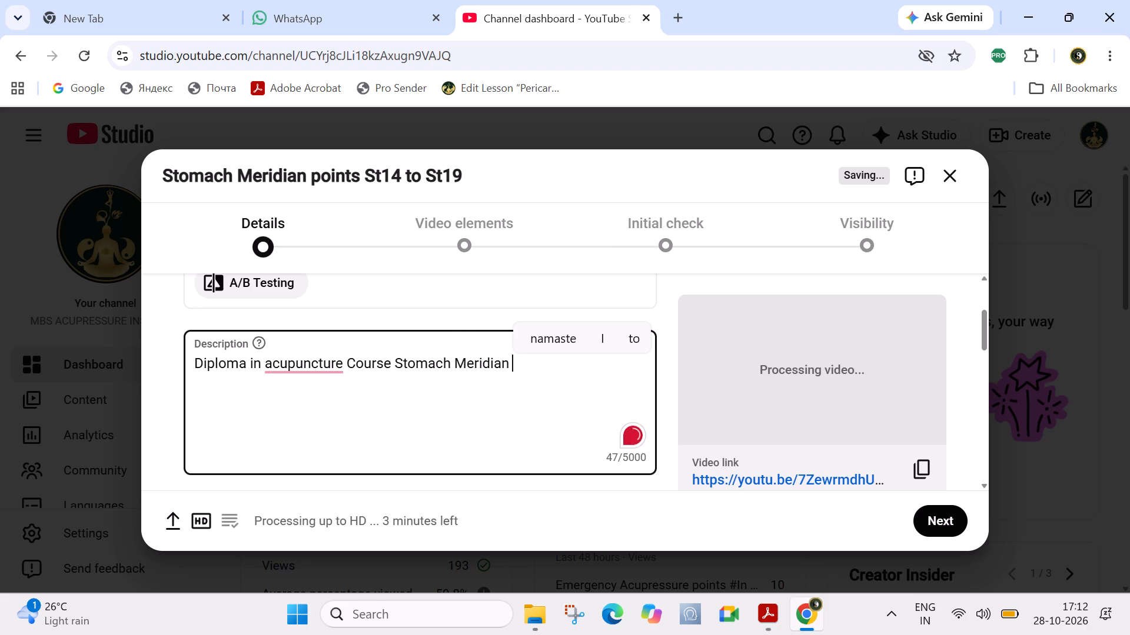
type("Point")
key("s")
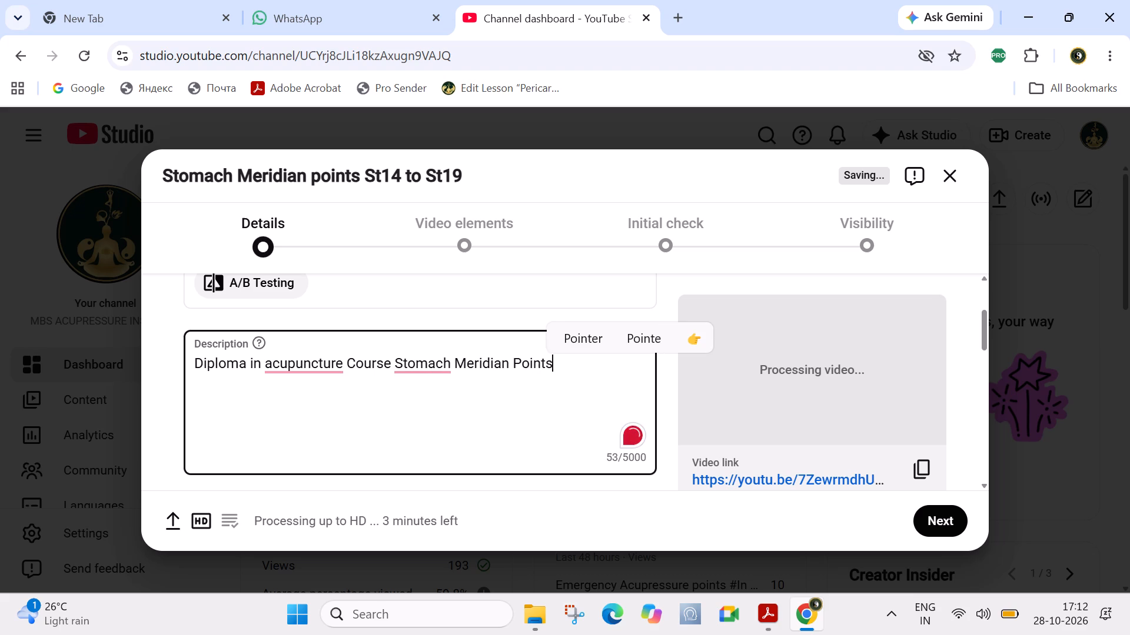
key("space")
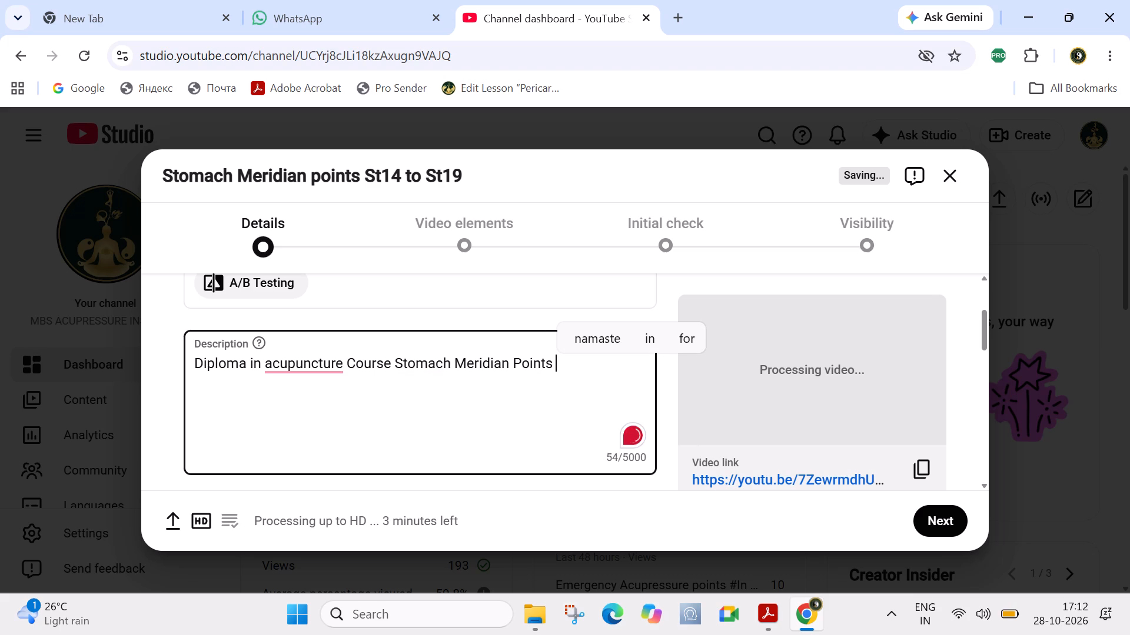
key("shift+e")
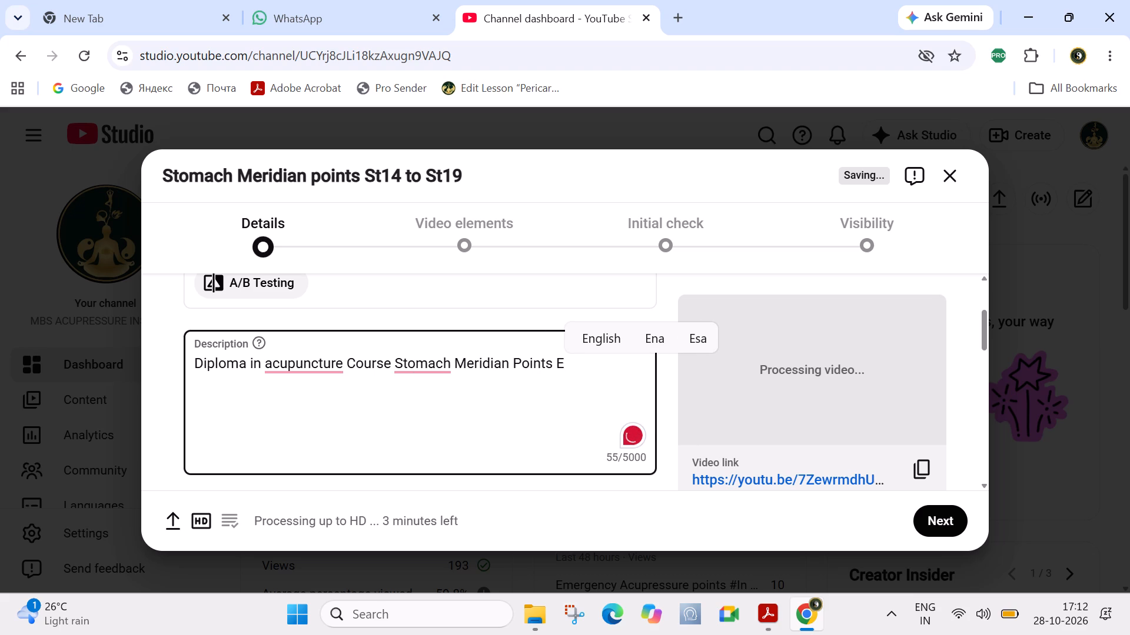
type("xplanation")
key("space")
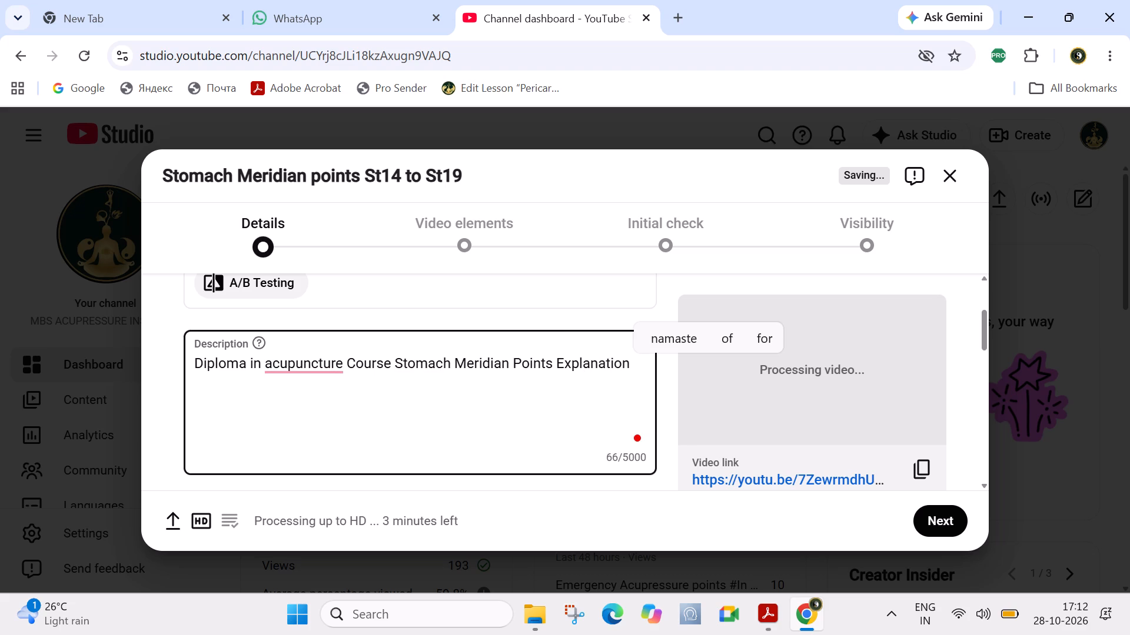
type("in")
key("space")
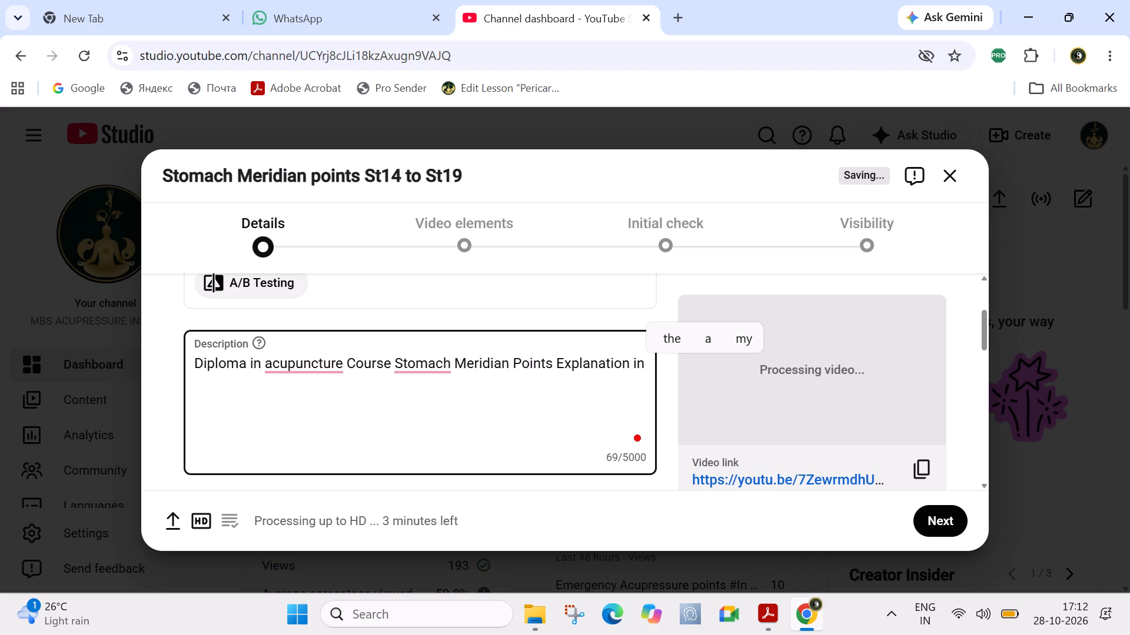
type("Te")
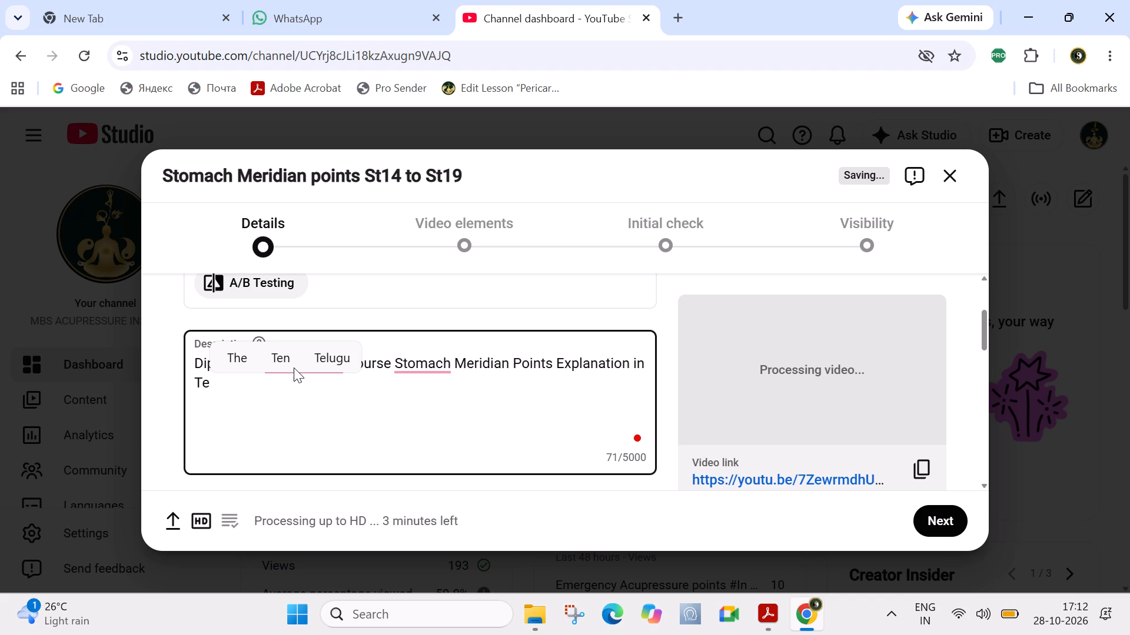
type("lu")
type("gu")
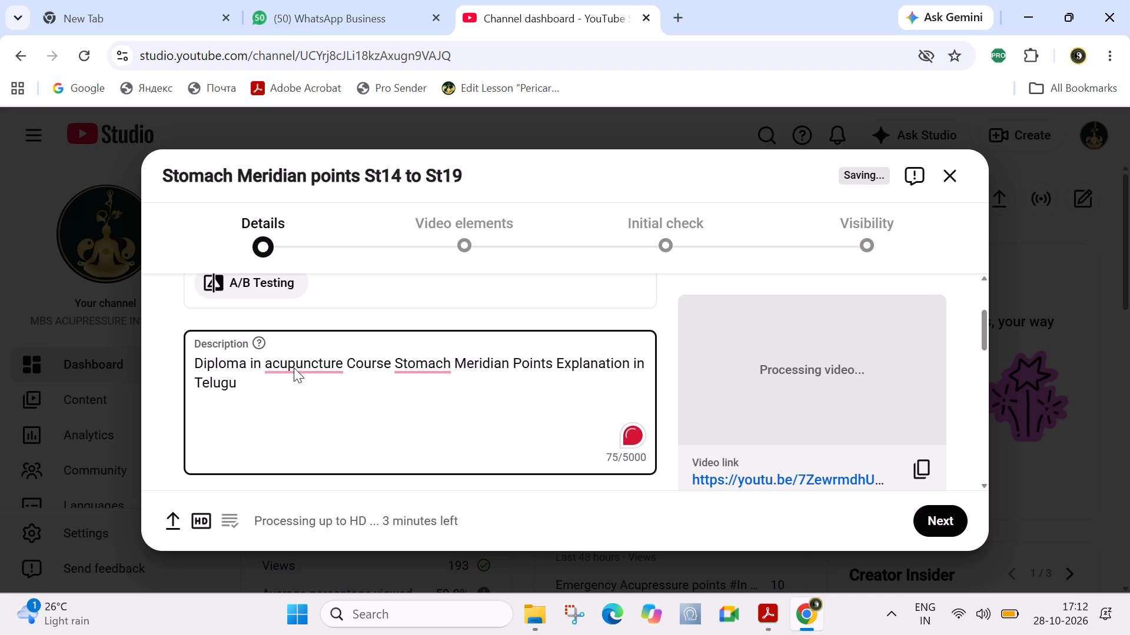
Accept the Grammarly suggestion that capitalises "Acupuncture" in the description.
left_click(333, 369)
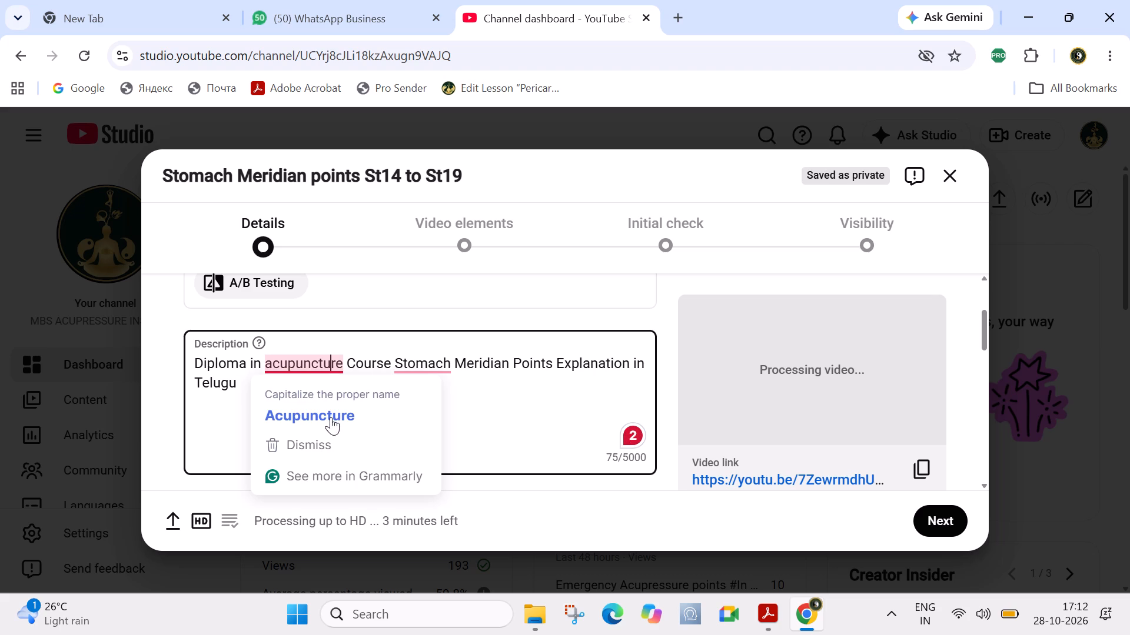
left_click(331, 417)
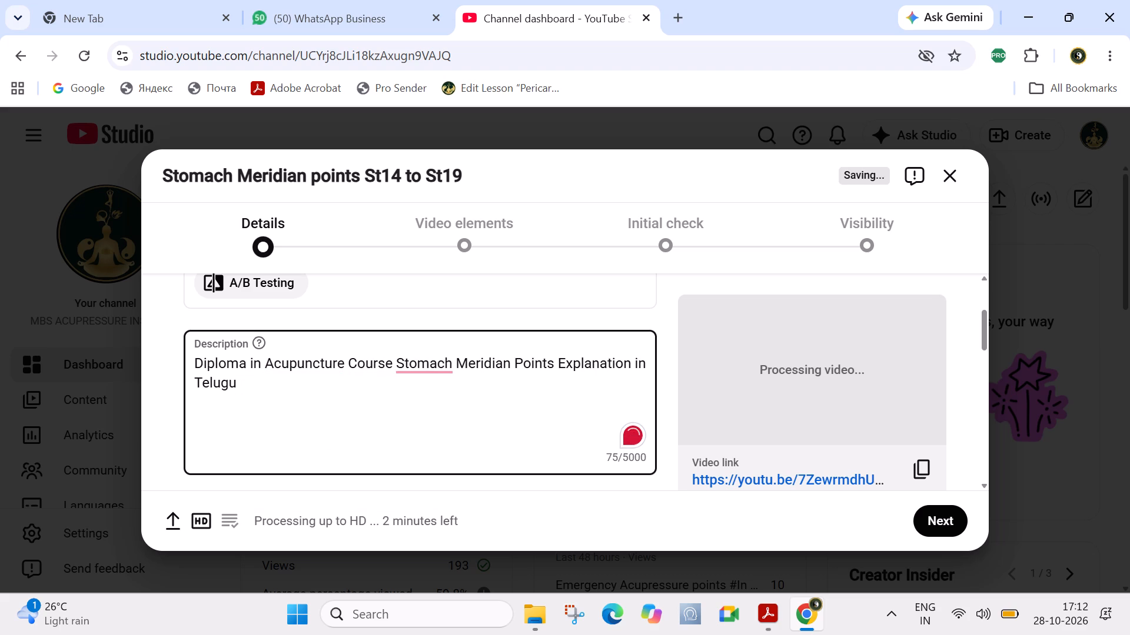
Accept the Grammarly punctuation suggestion that adds a colon between "Course" and "Stomach" in the description.
left_click(397, 364)
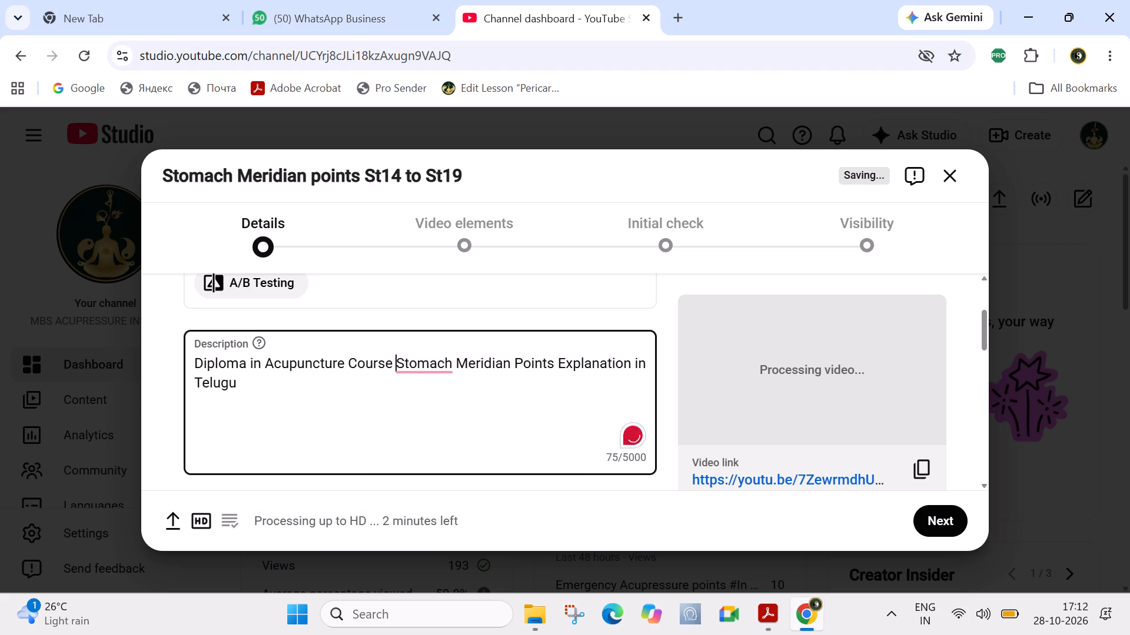
left_click(403, 366)
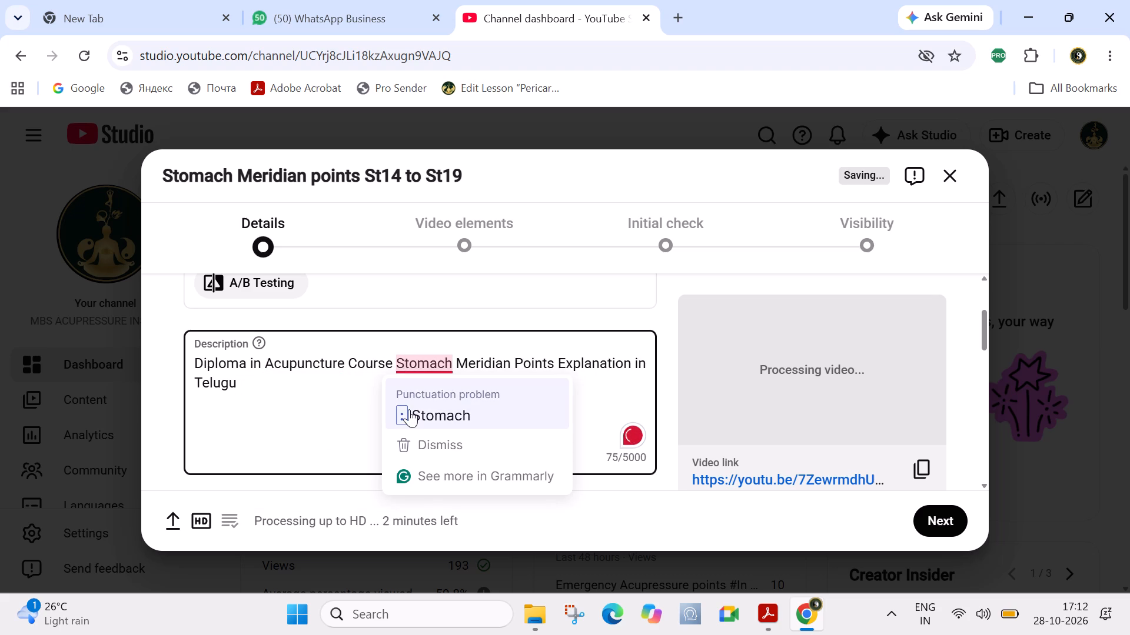
left_click(410, 412)
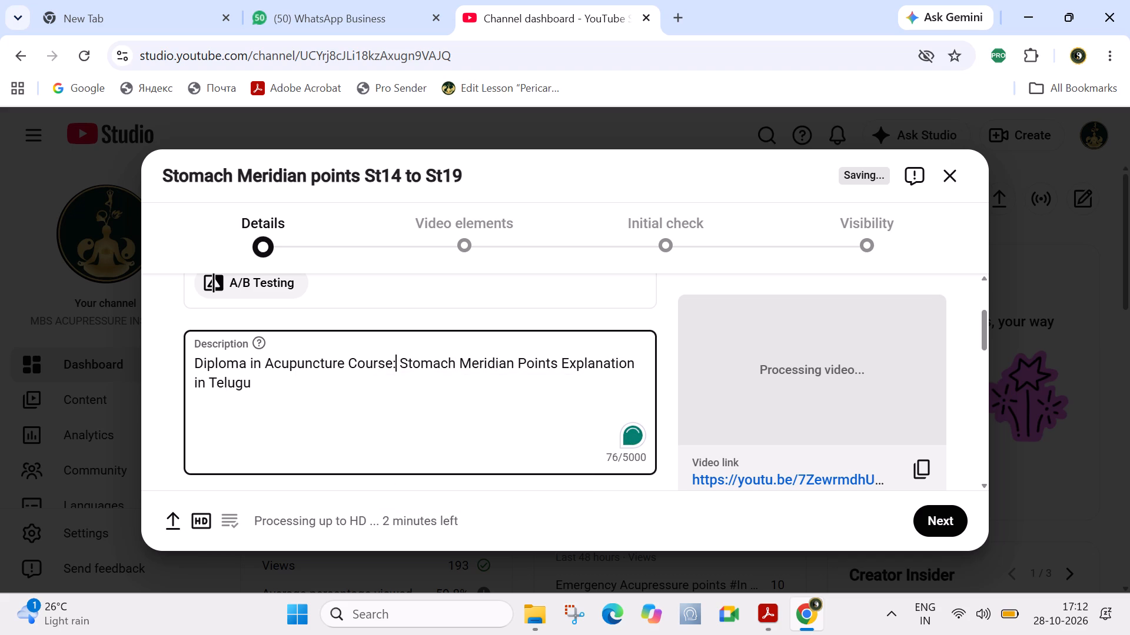
Upload "Stomach Meridian Points.png" from the Desktop folder as the video's thumbnail.
triple_click(984, 486)
triple_click(984, 486)
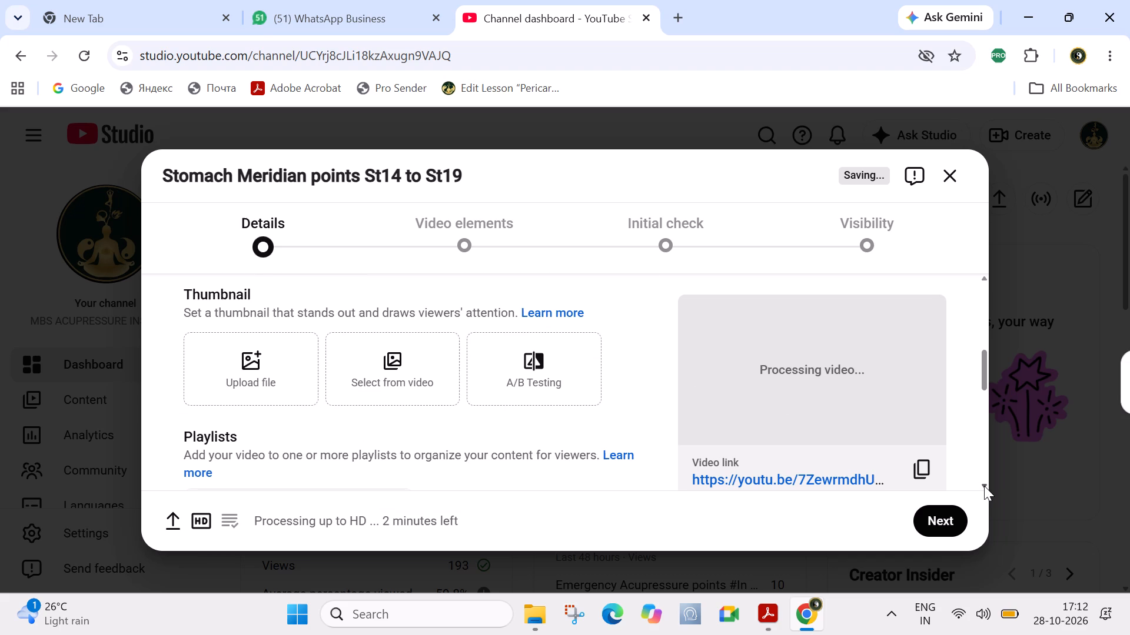
left_click(242, 370)
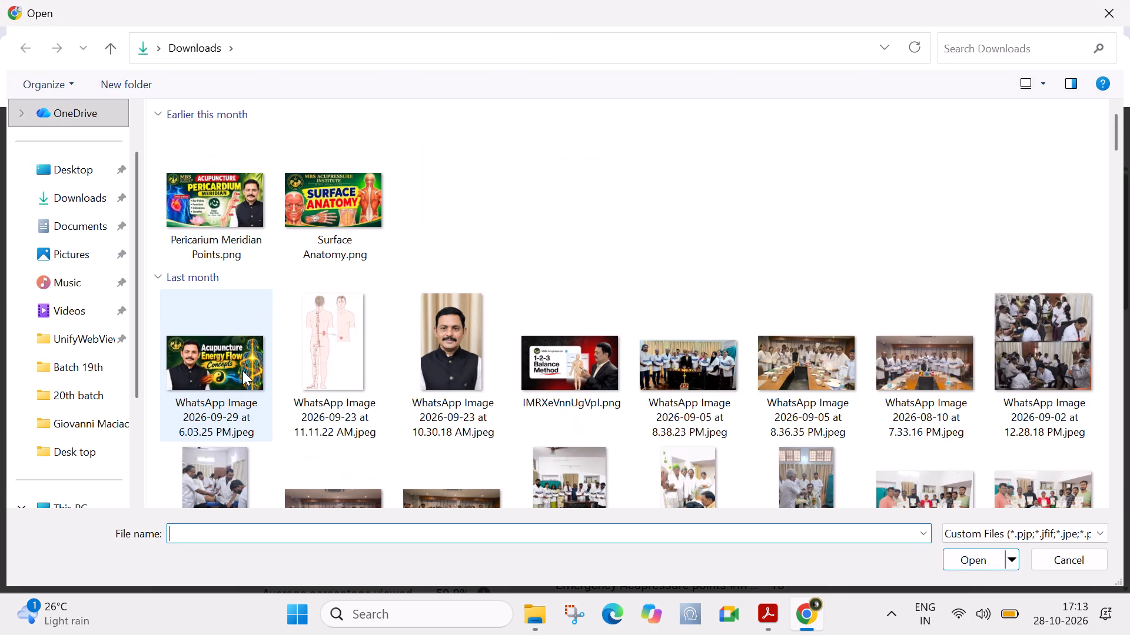
left_click(78, 164)
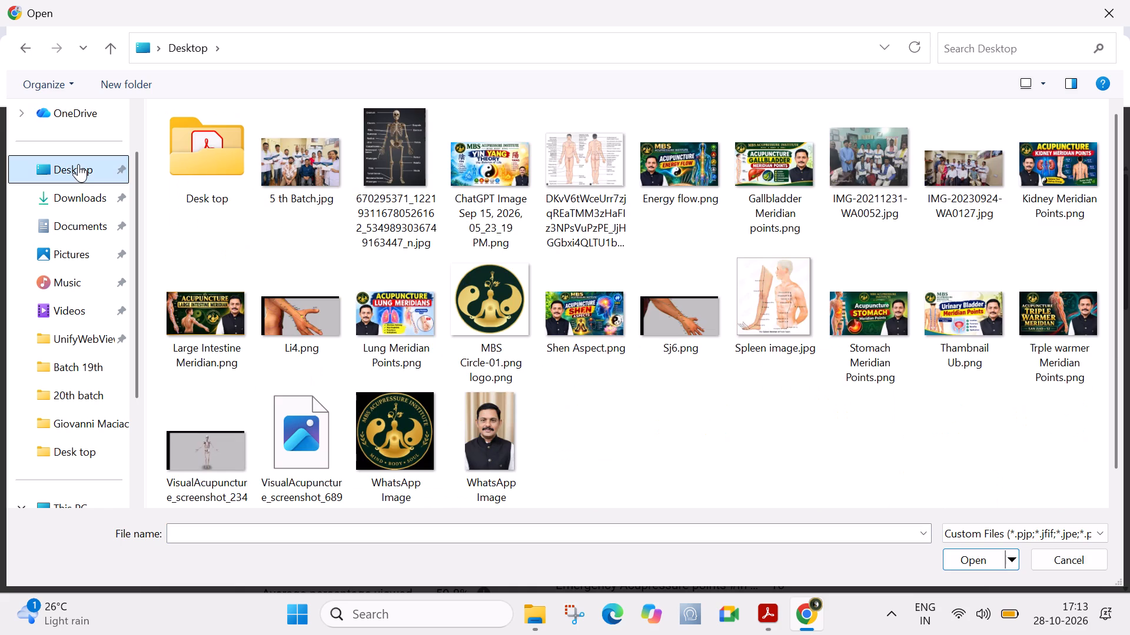
left_click(858, 320)
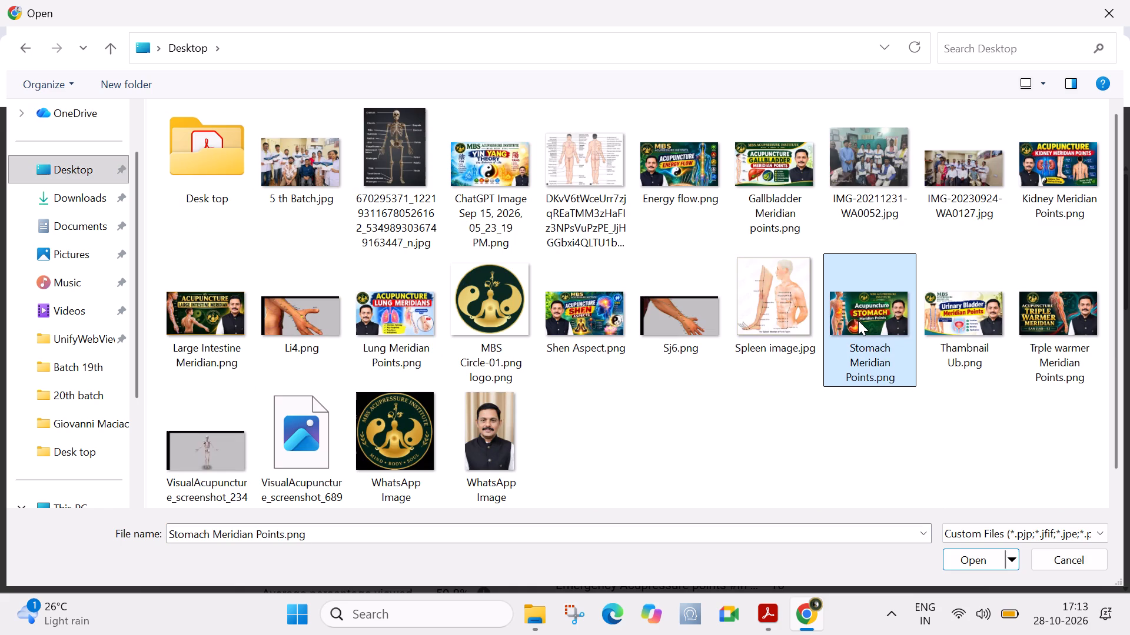
left_click(960, 561)
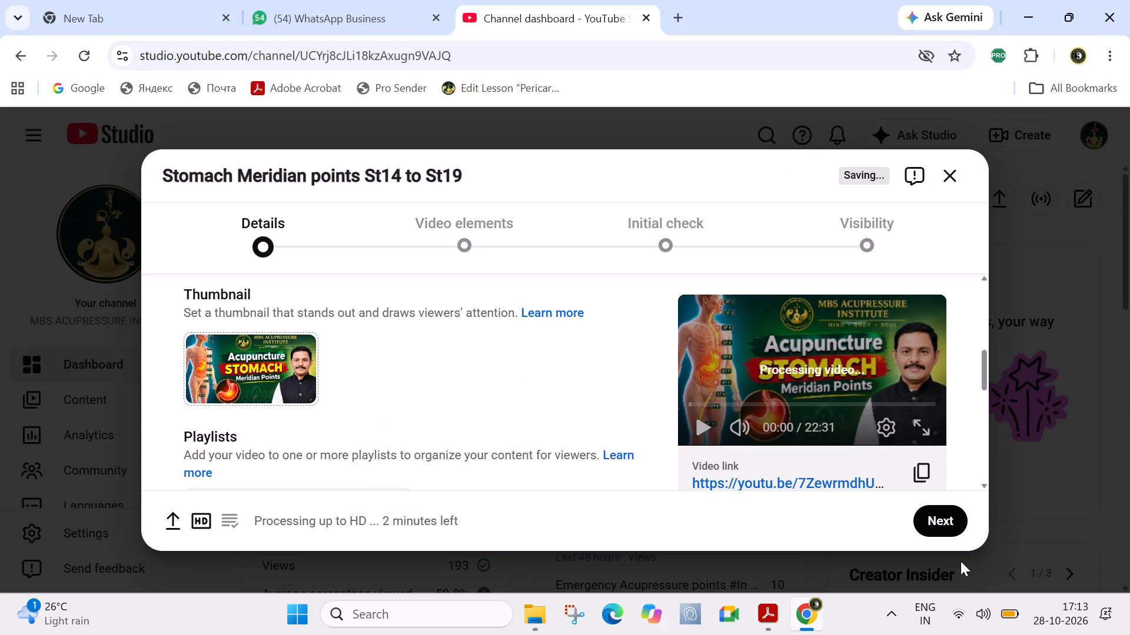
Set the video's audience to "No, it's not made for kids".
left_click(985, 482)
left_click(985, 482)
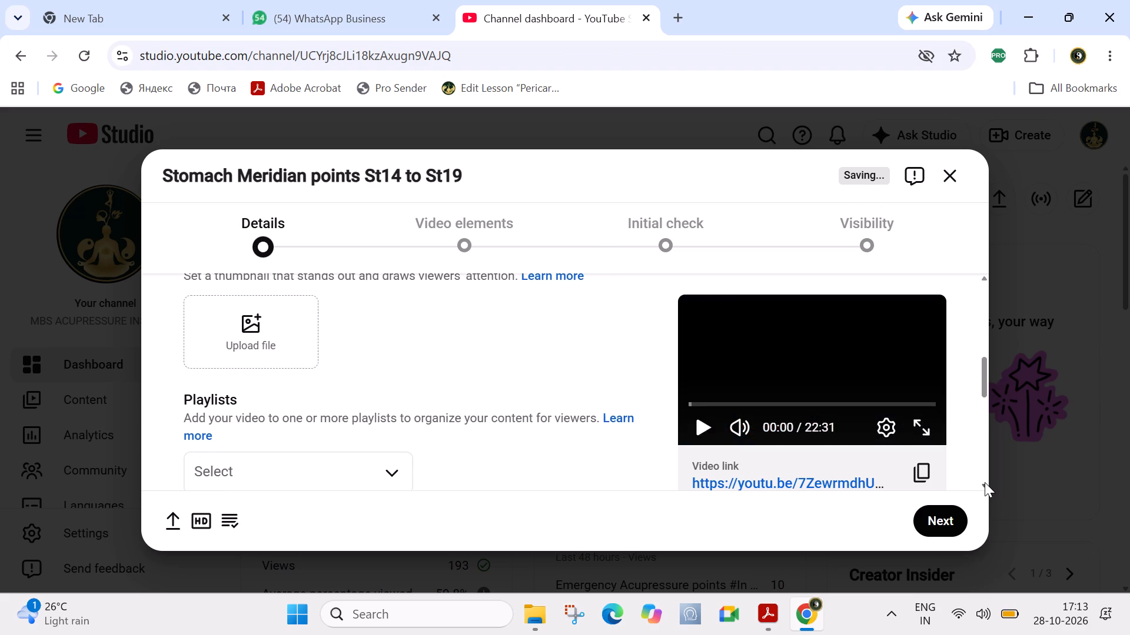
left_click(985, 482)
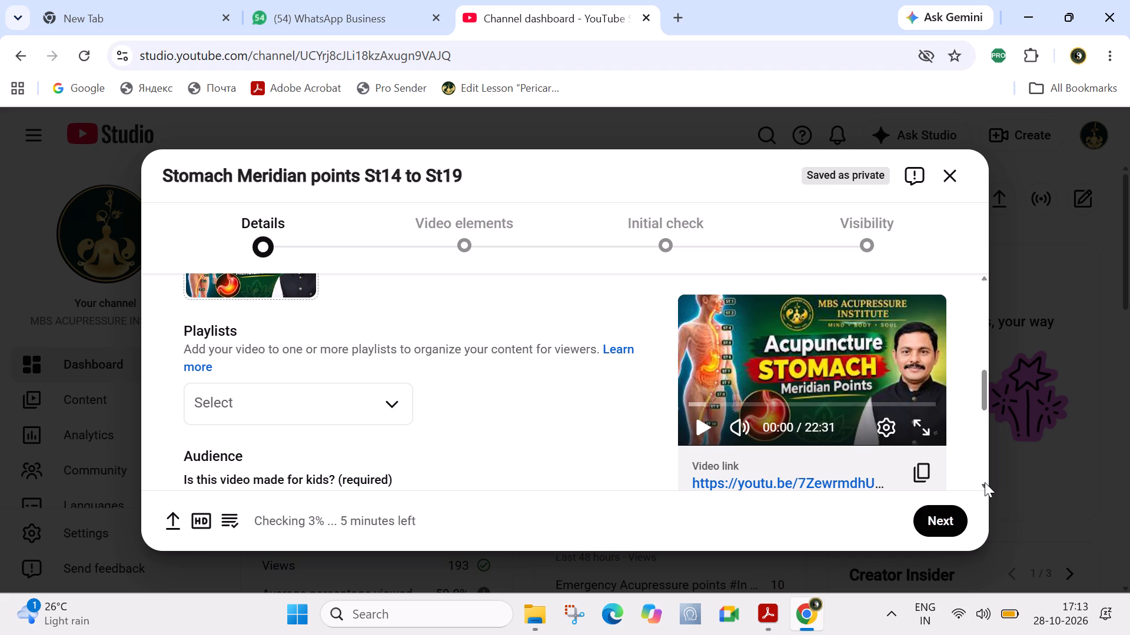
triple_click(985, 482)
triple_click(985, 482)
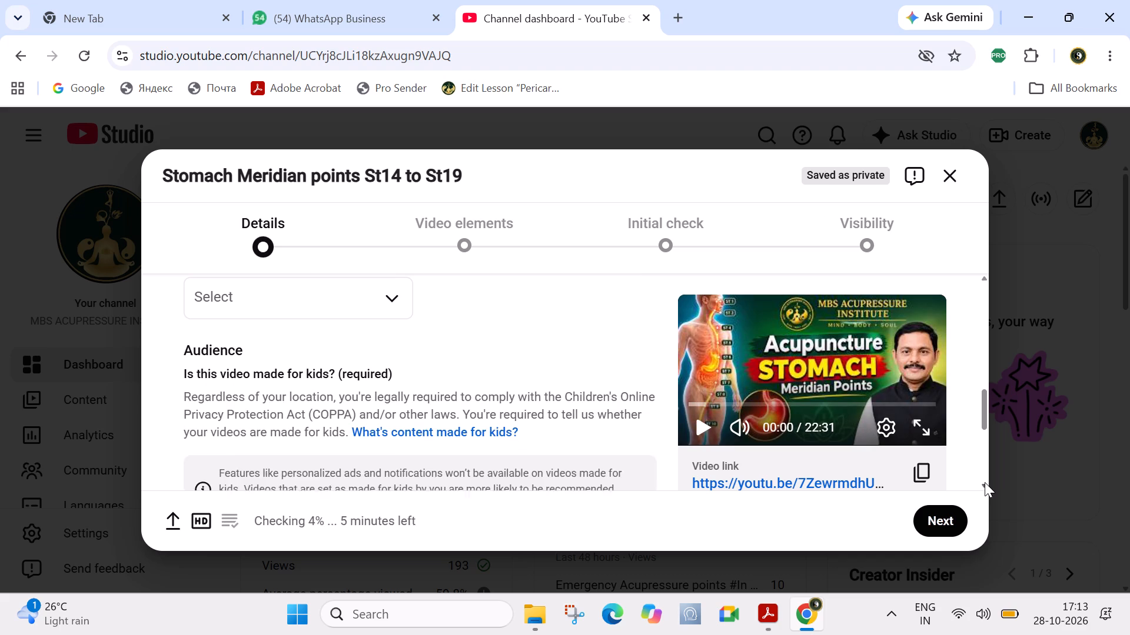
triple_click(985, 482)
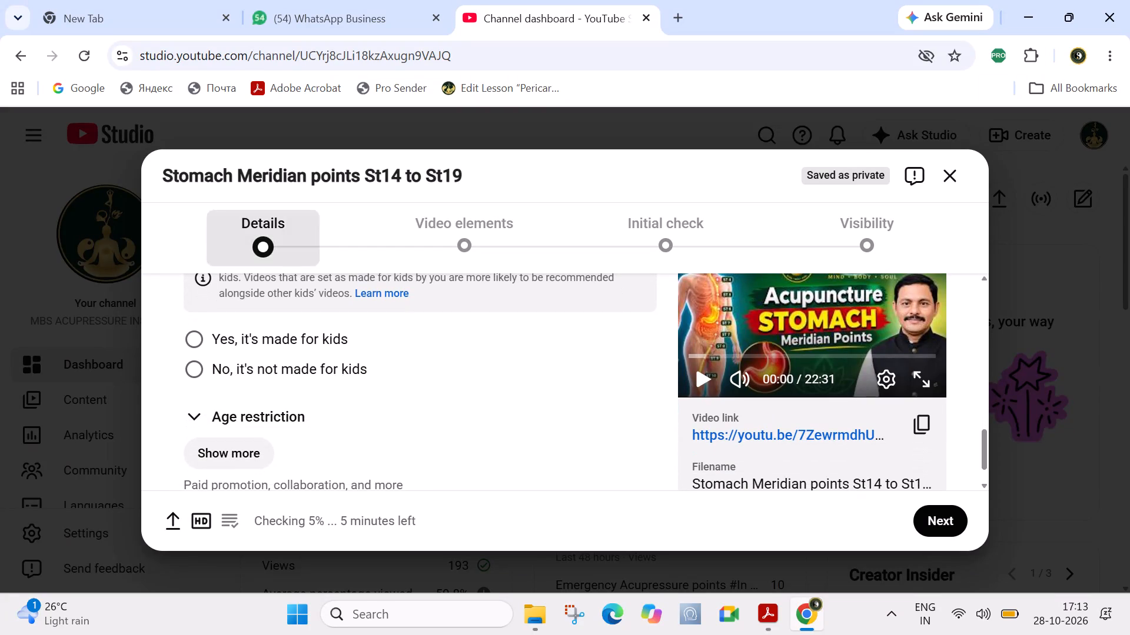
left_click(194, 367)
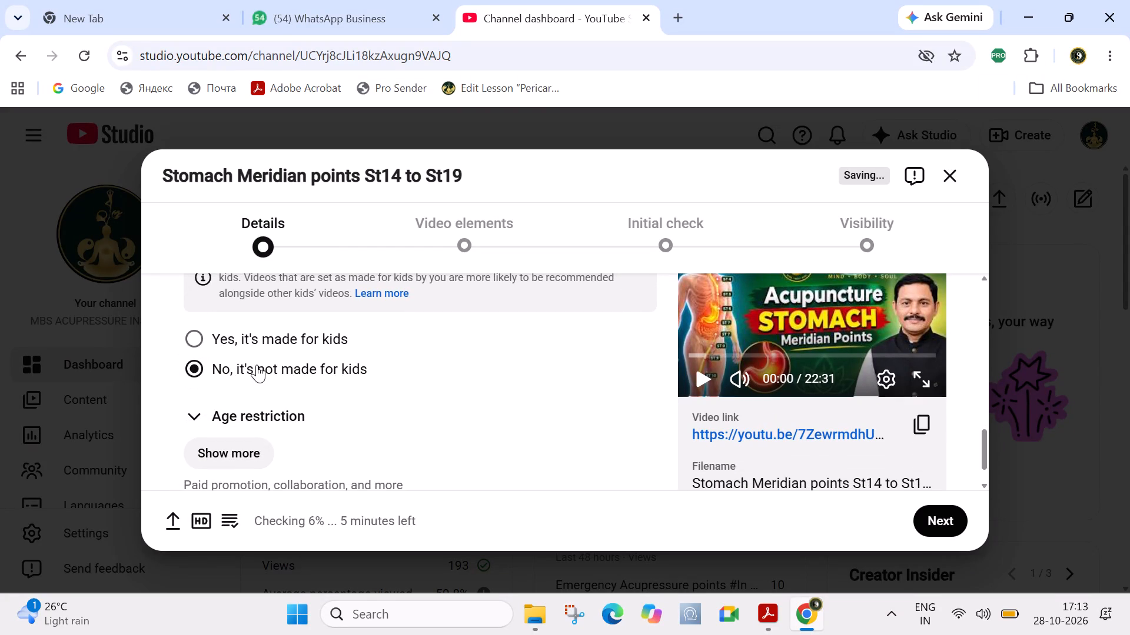
triple_click(983, 487)
triple_click(983, 487)
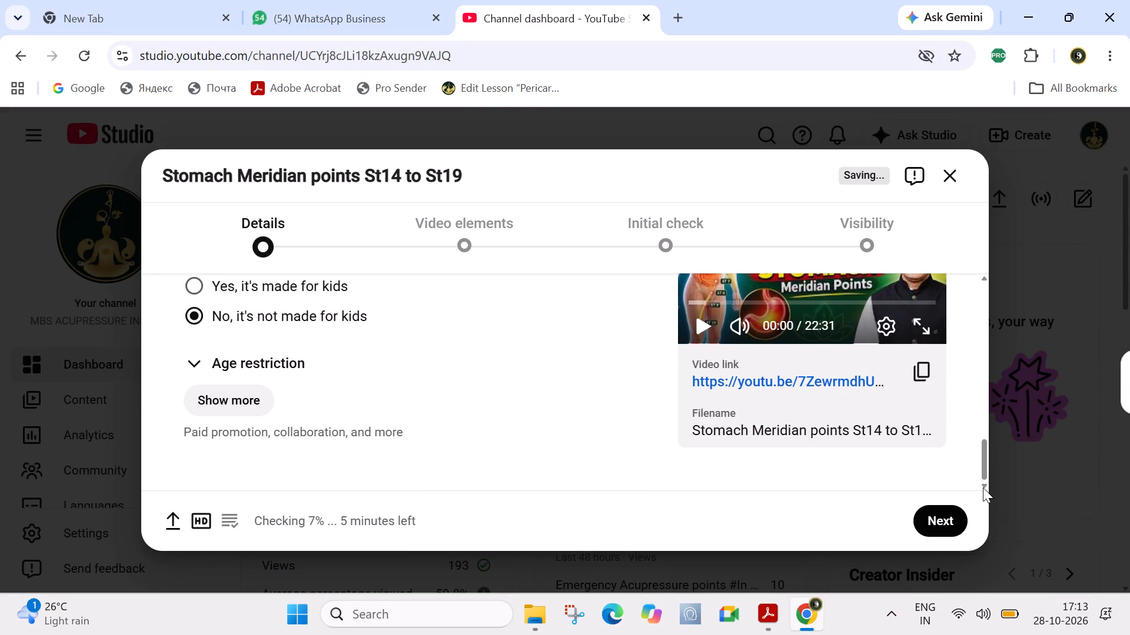
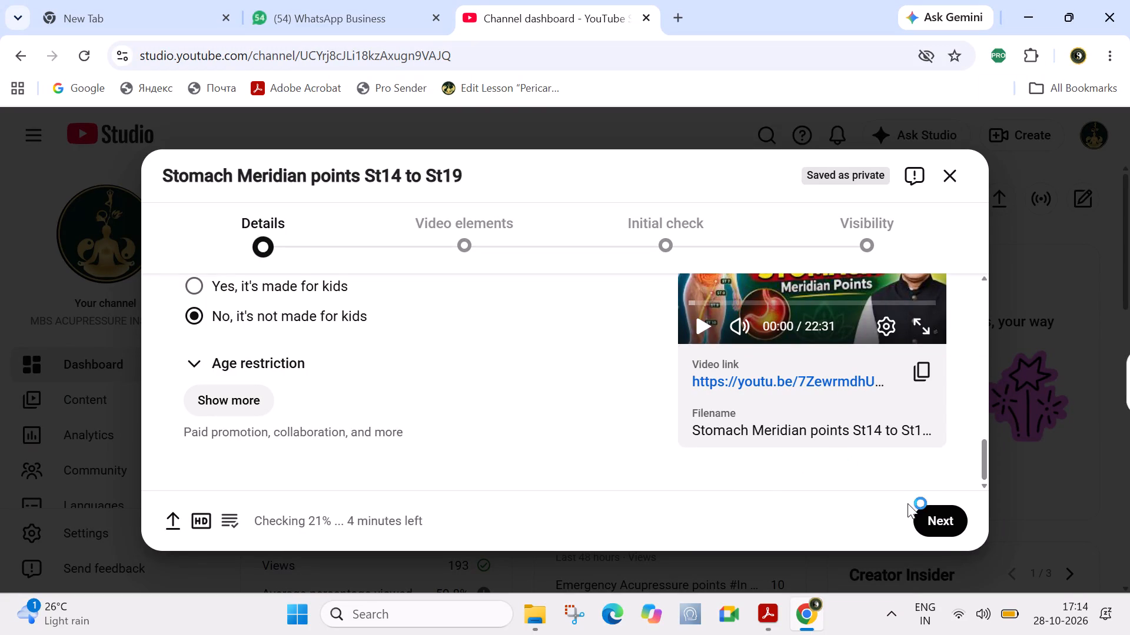
Advance the upload from Details past Video elements without adding any elements, and review the Initial check page.
left_click(940, 526)
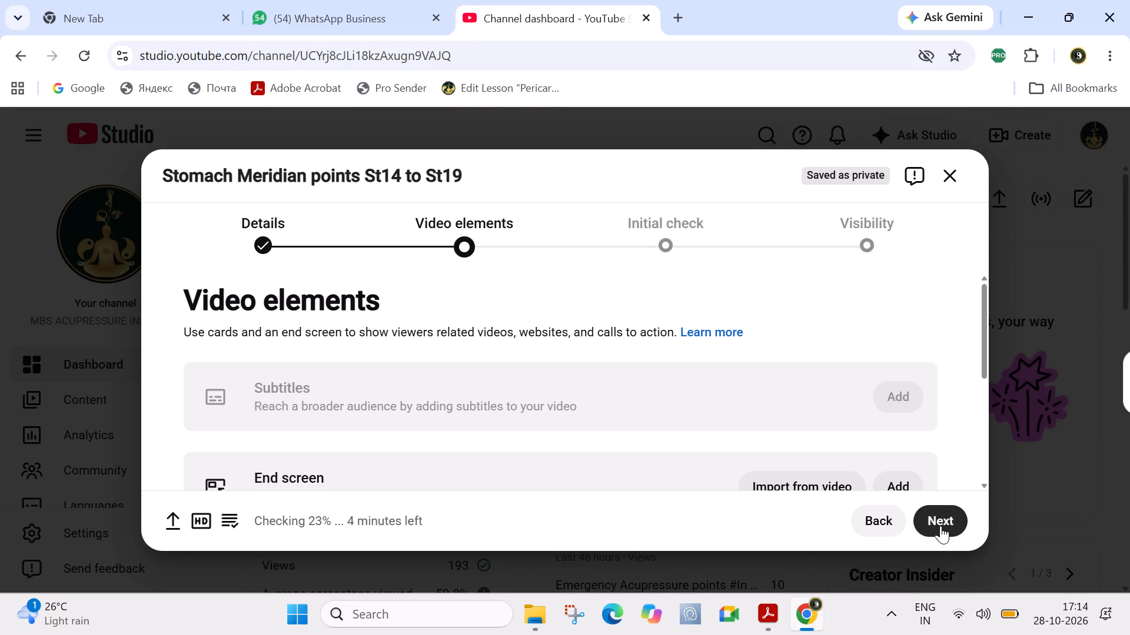
triple_click(985, 487)
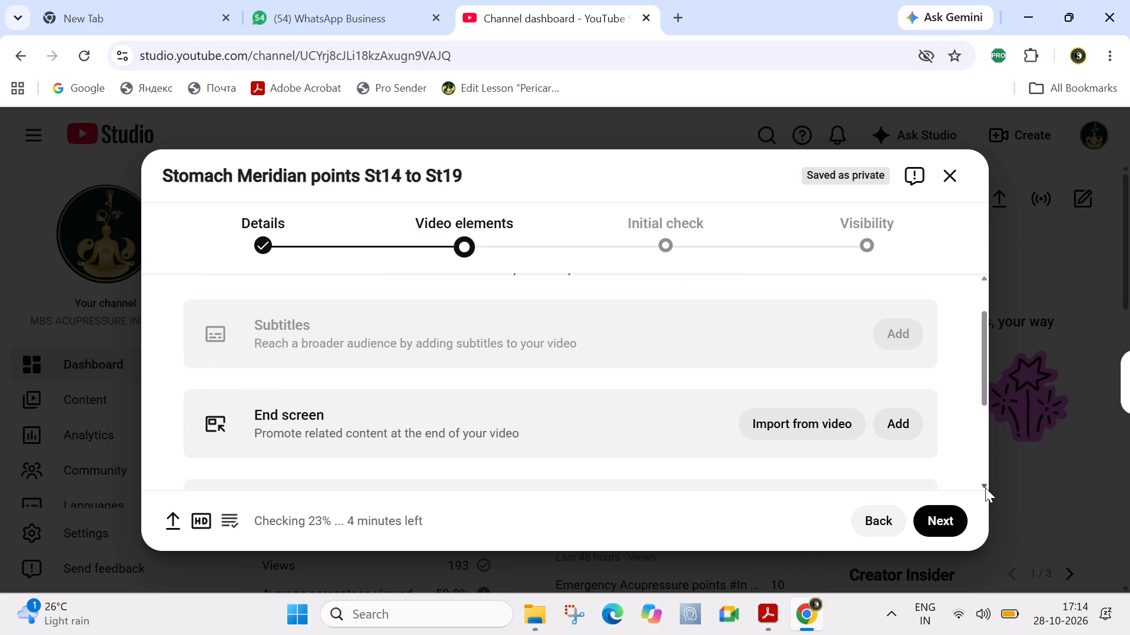
triple_click(985, 487)
triple_click(985, 487)
left_click_drag(985, 487, 940, 513)
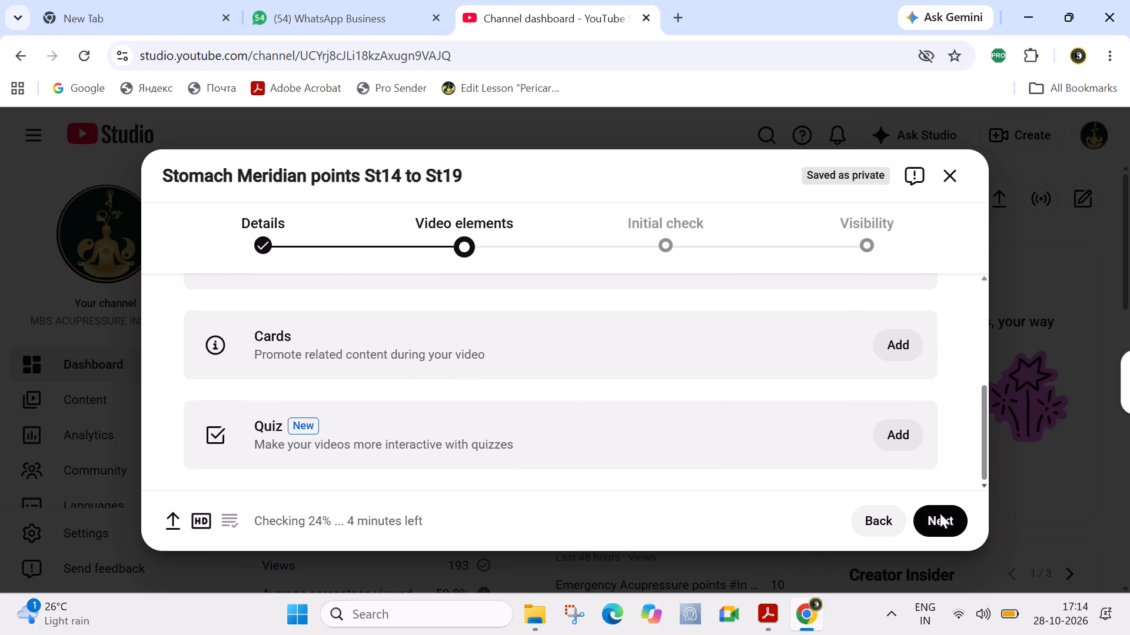
left_click_drag(940, 513, 929, 523)
left_click(929, 523)
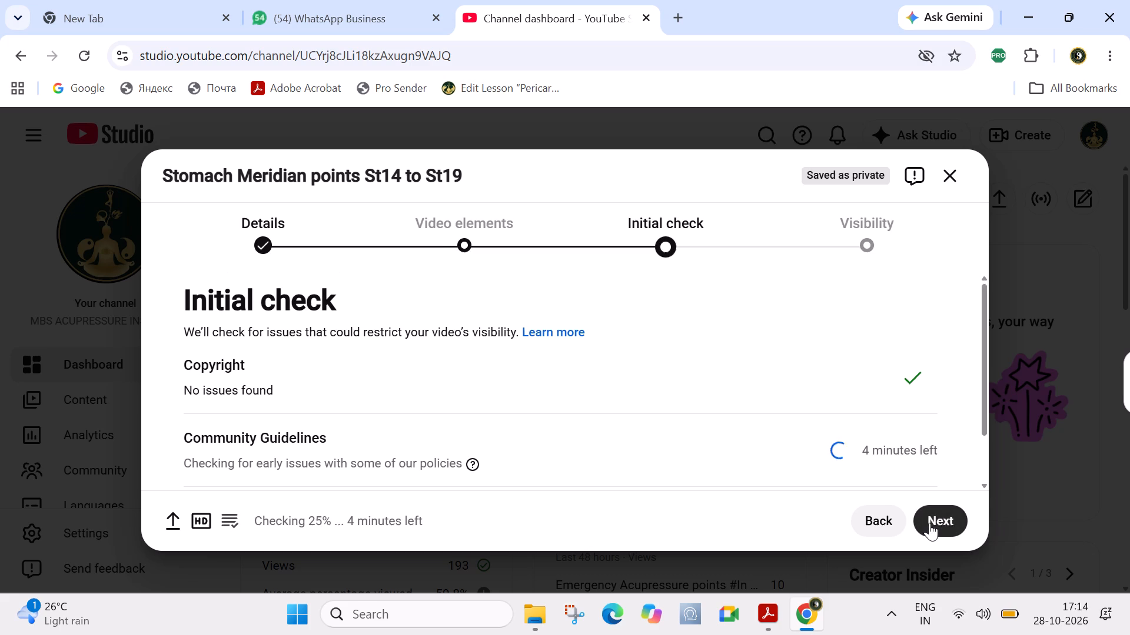
triple_click(986, 483)
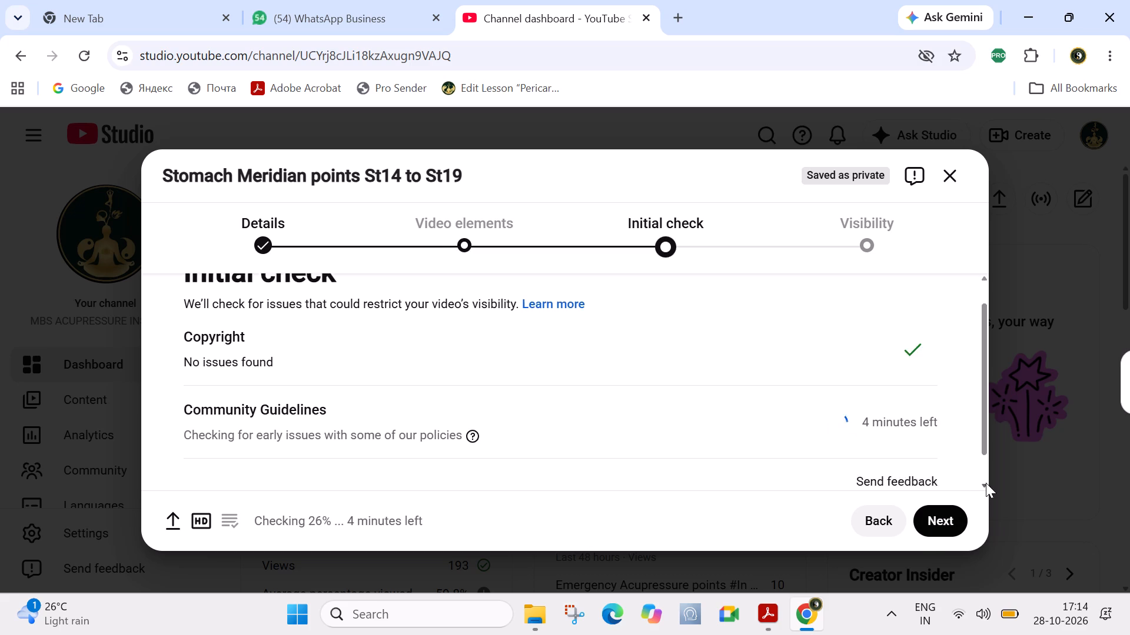
double_click(986, 483)
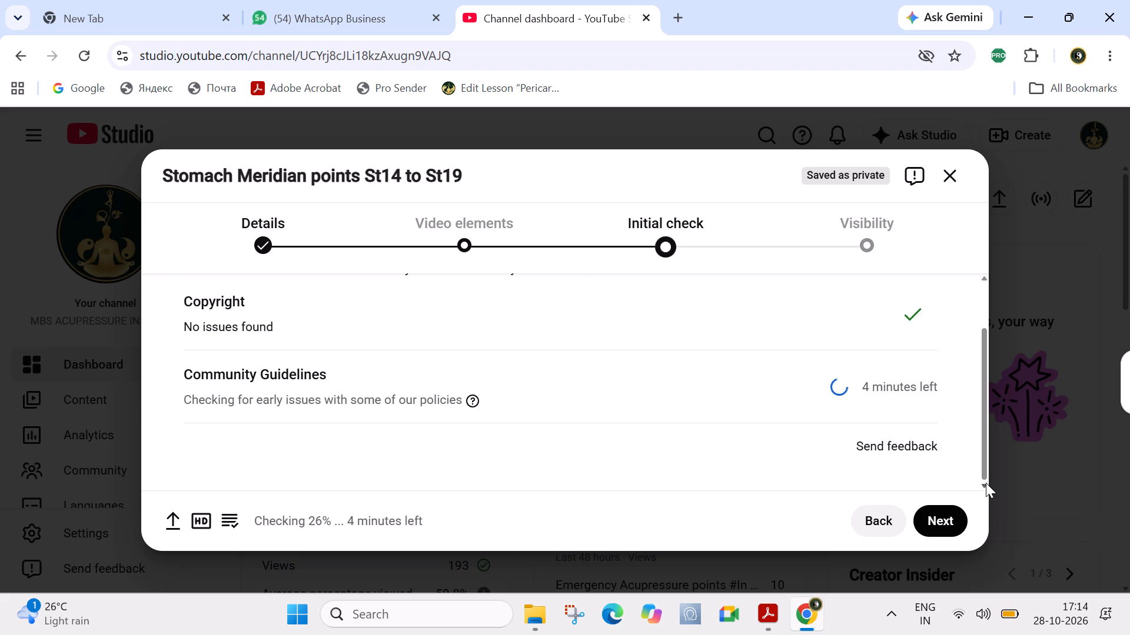
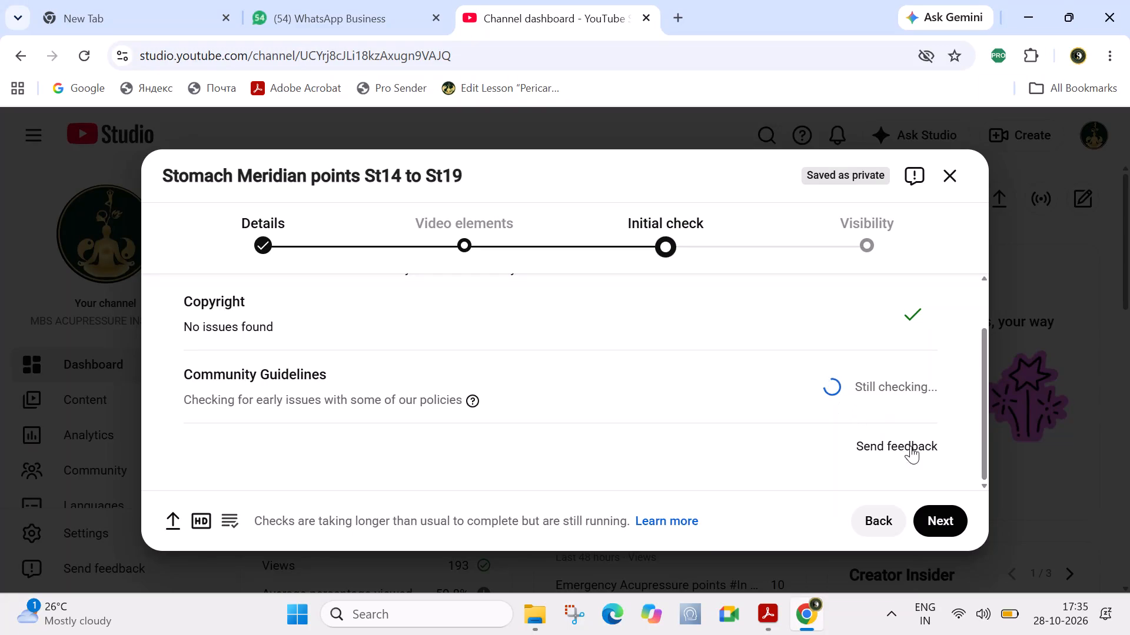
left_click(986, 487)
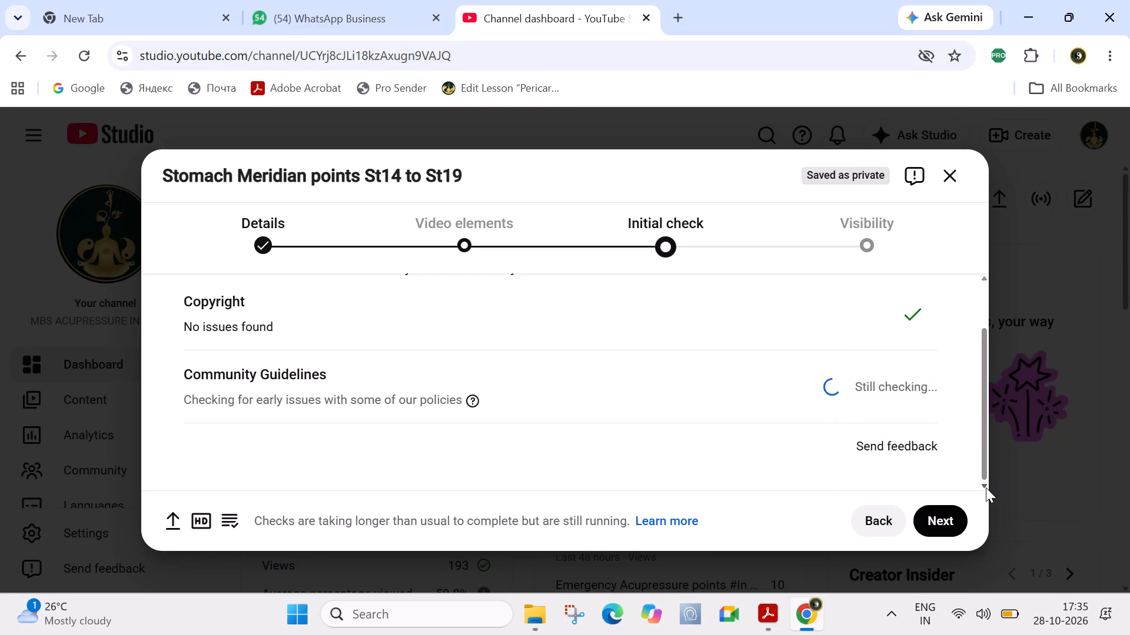
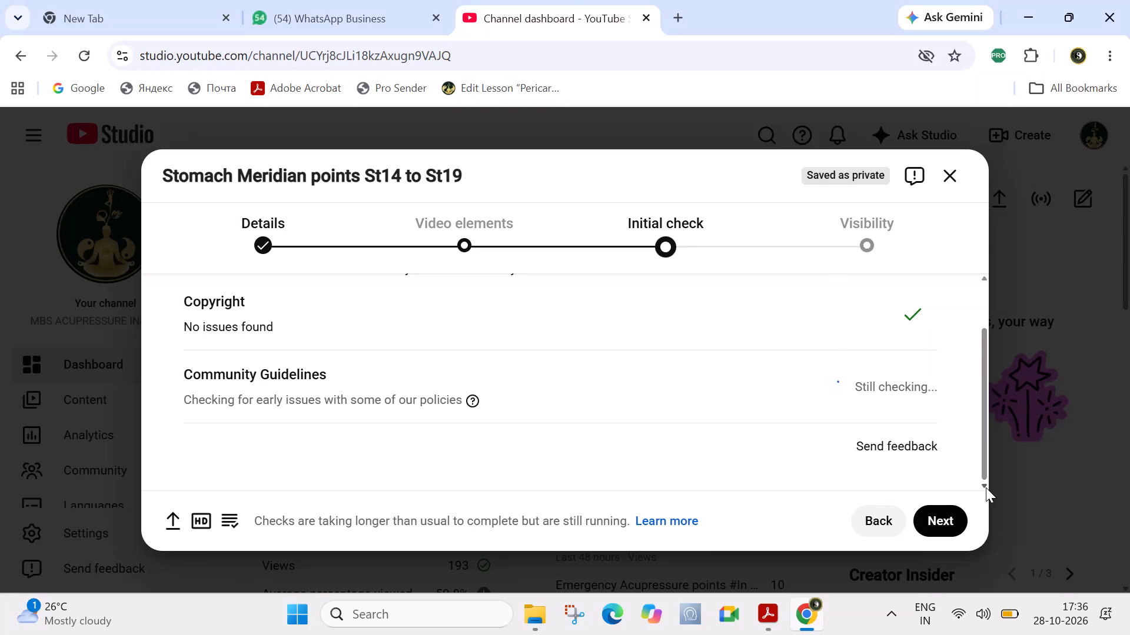
Continue past the initial check to the visibility stage and set the video's visibility to Unlisted.
left_click(984, 481)
left_click(941, 523)
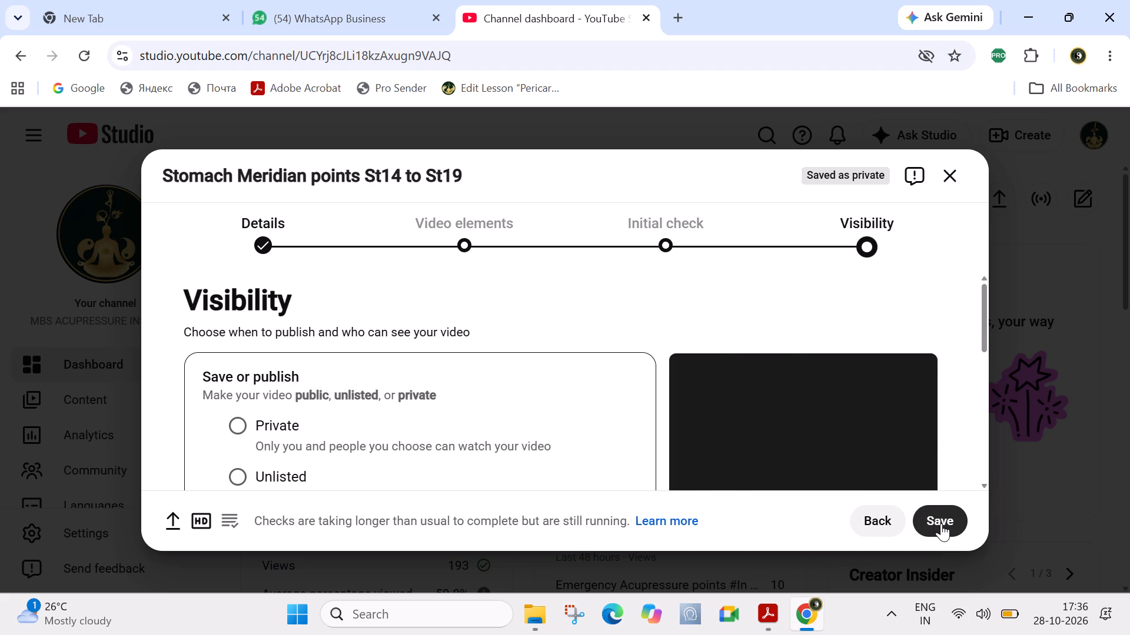
triple_click(987, 483)
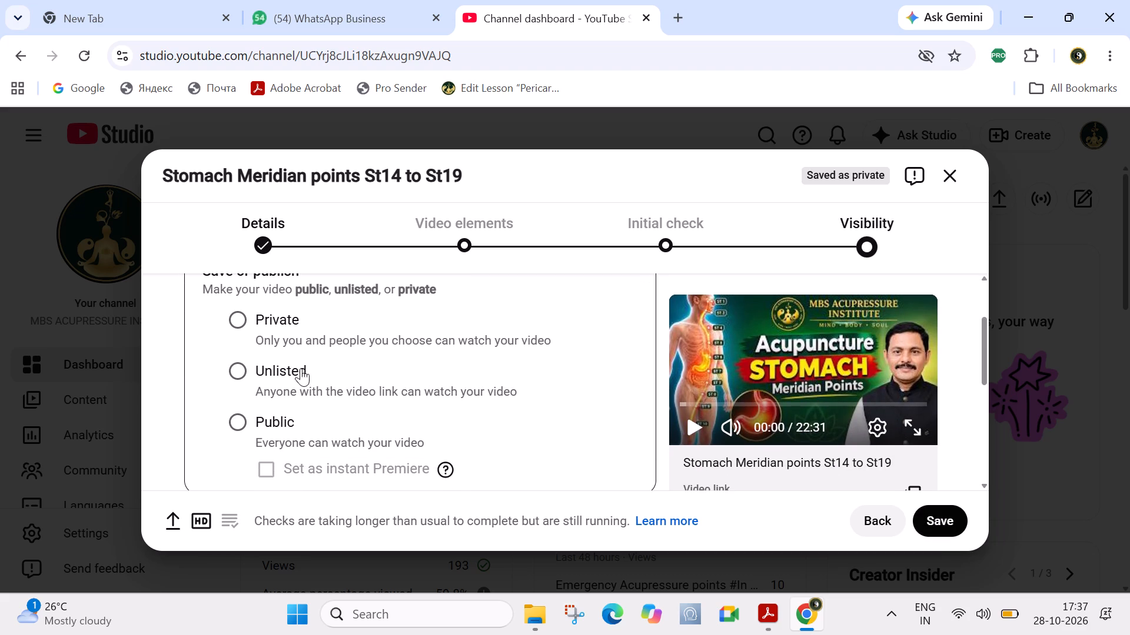
left_click(237, 372)
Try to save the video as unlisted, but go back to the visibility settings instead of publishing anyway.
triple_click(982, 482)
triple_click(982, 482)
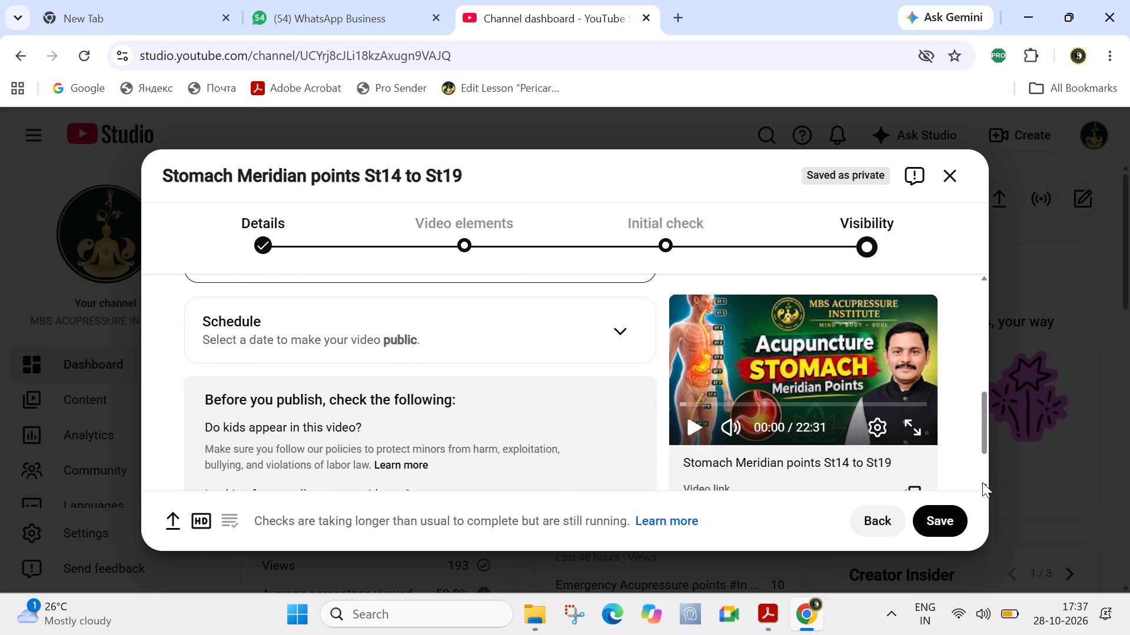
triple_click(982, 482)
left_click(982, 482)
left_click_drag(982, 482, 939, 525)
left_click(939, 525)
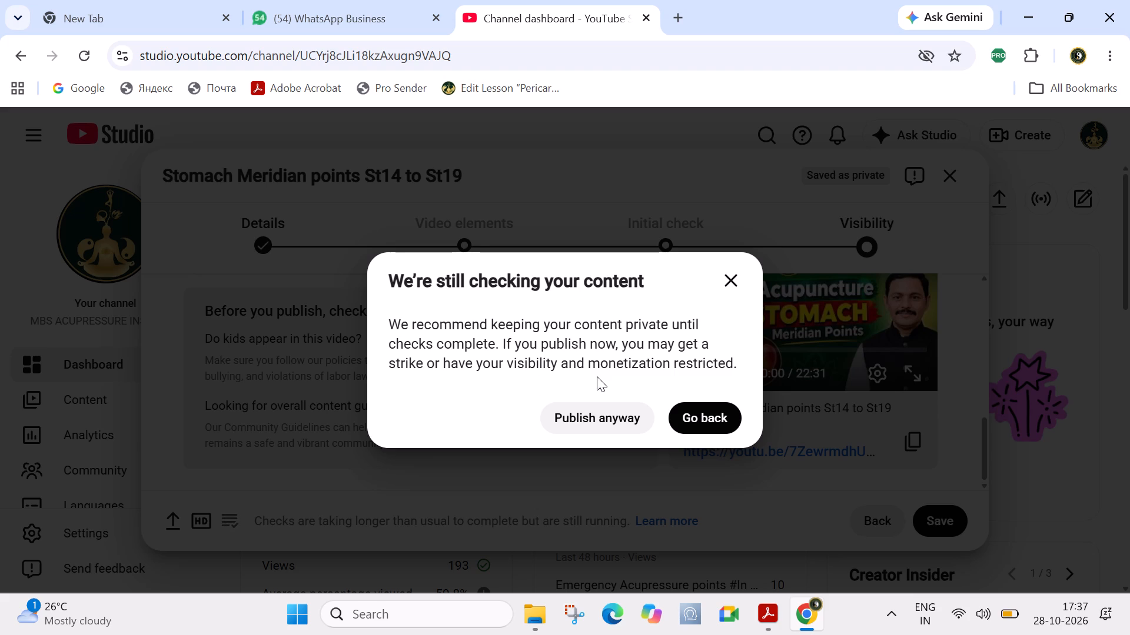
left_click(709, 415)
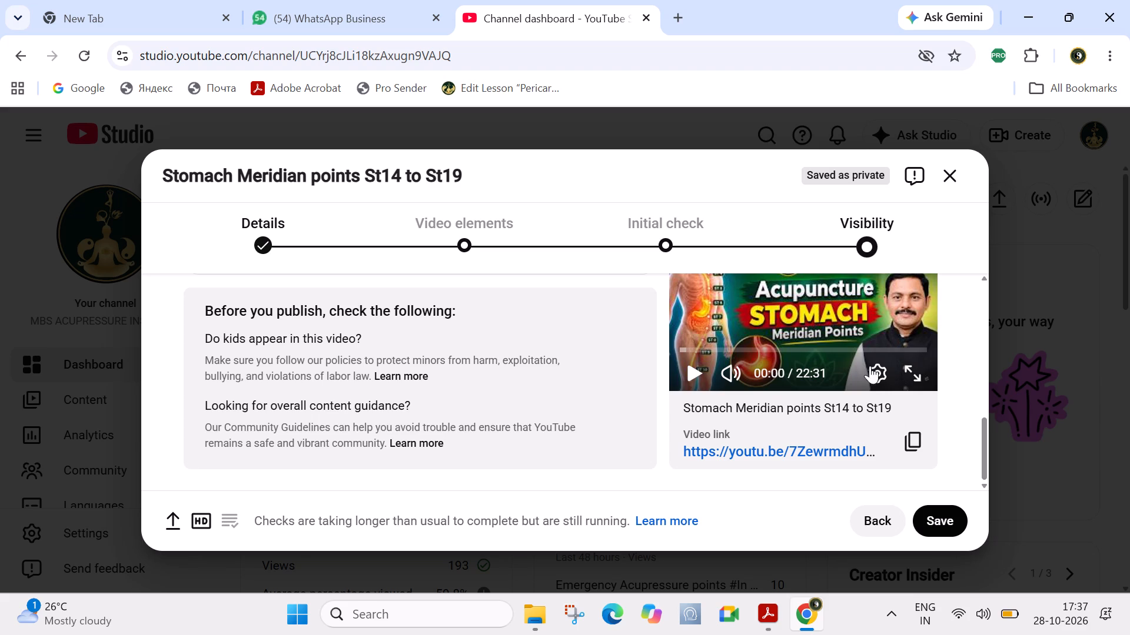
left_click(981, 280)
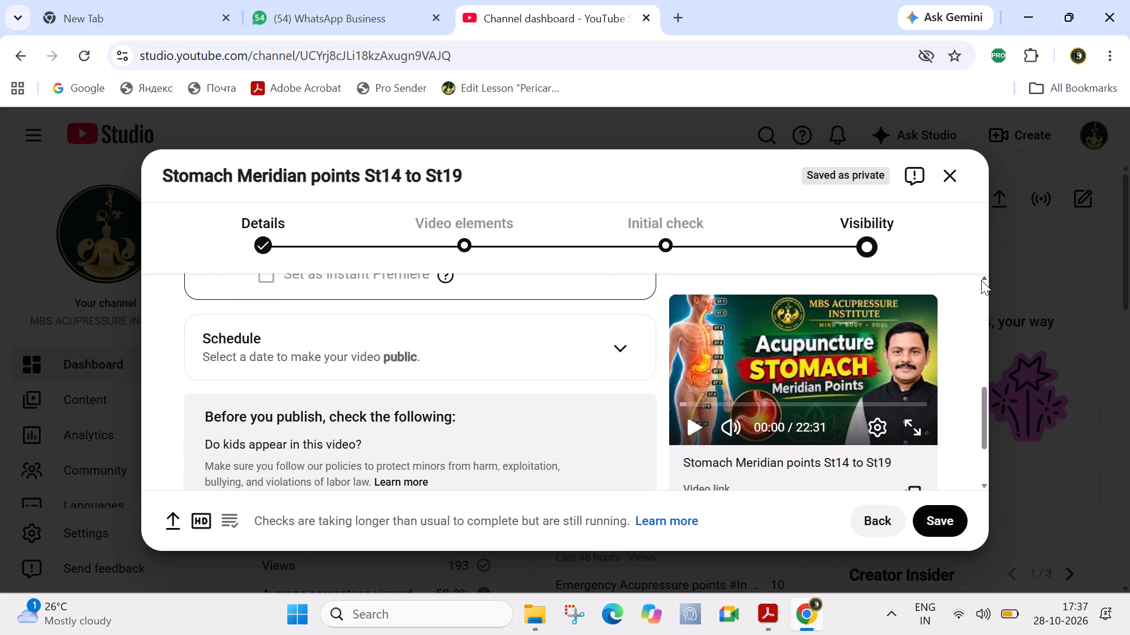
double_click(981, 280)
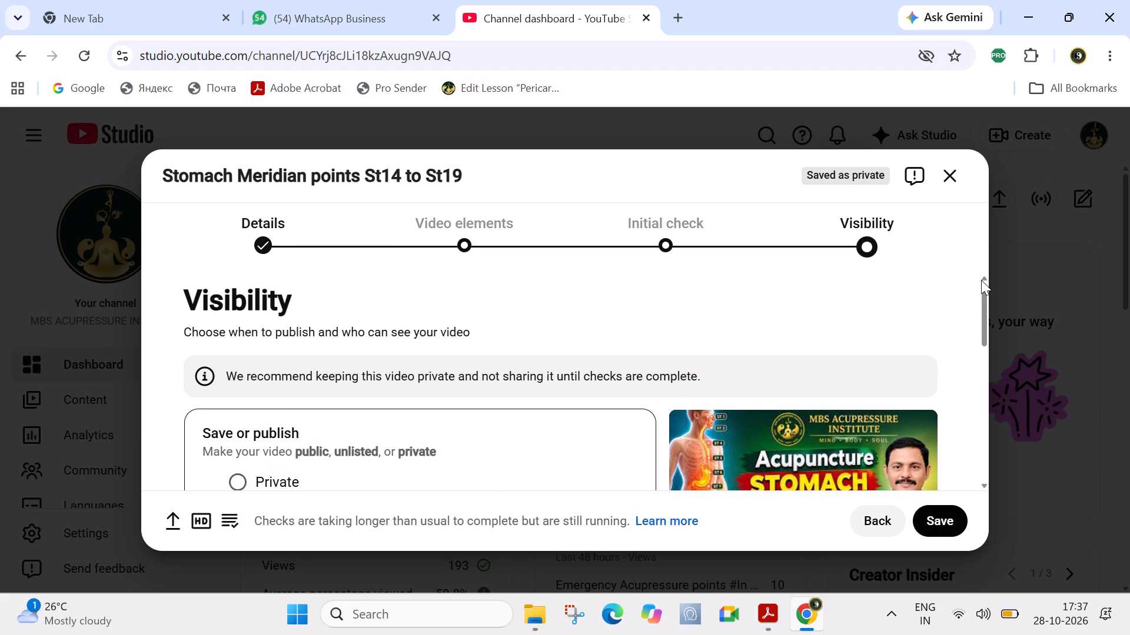
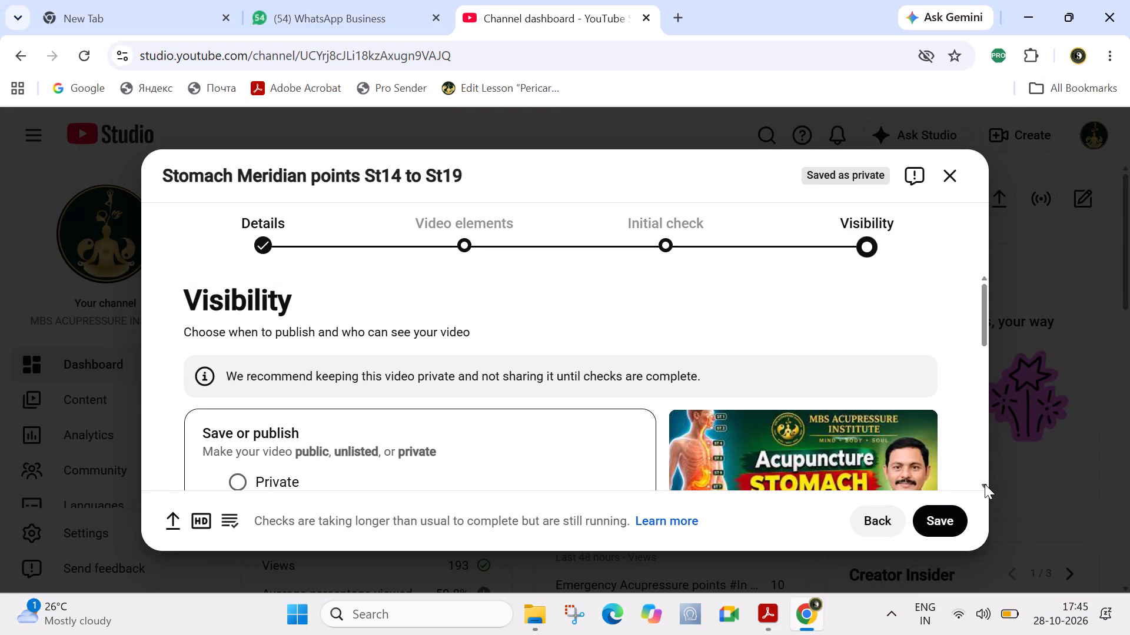
Save the Stomach Meridian points St14 to St19 video again with the chosen Unlisted visibility.
double_click(985, 484)
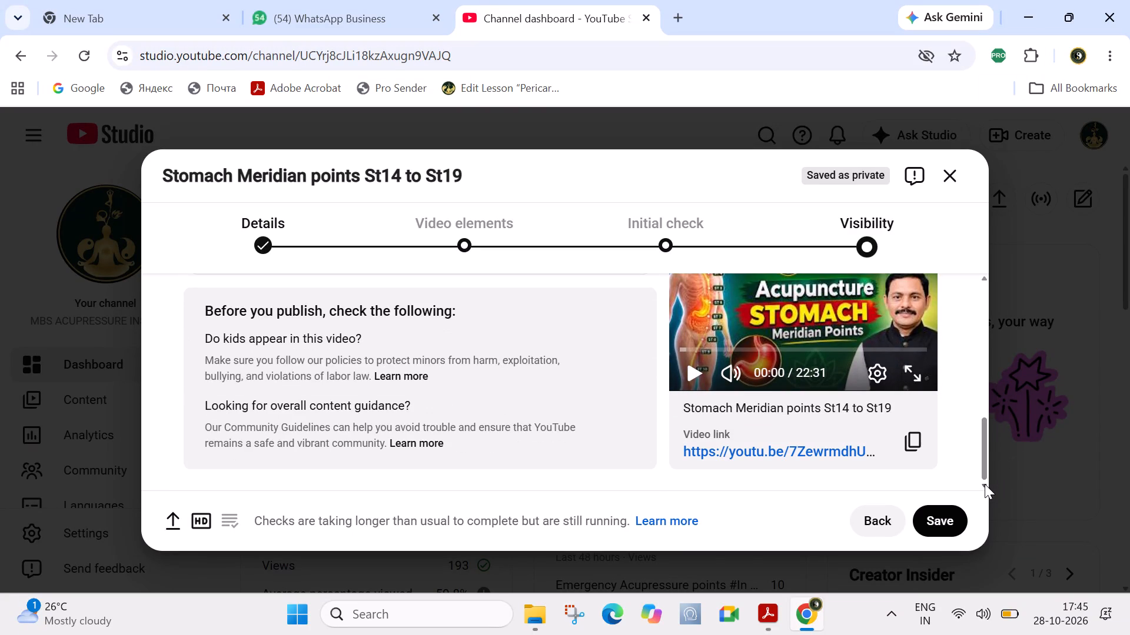
left_click(933, 518)
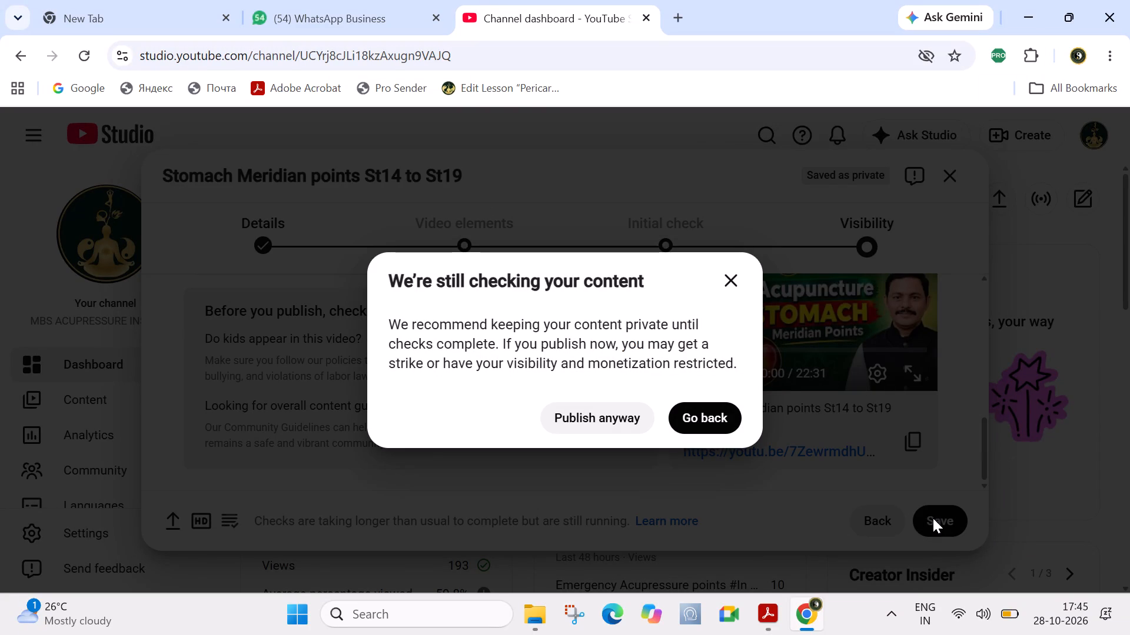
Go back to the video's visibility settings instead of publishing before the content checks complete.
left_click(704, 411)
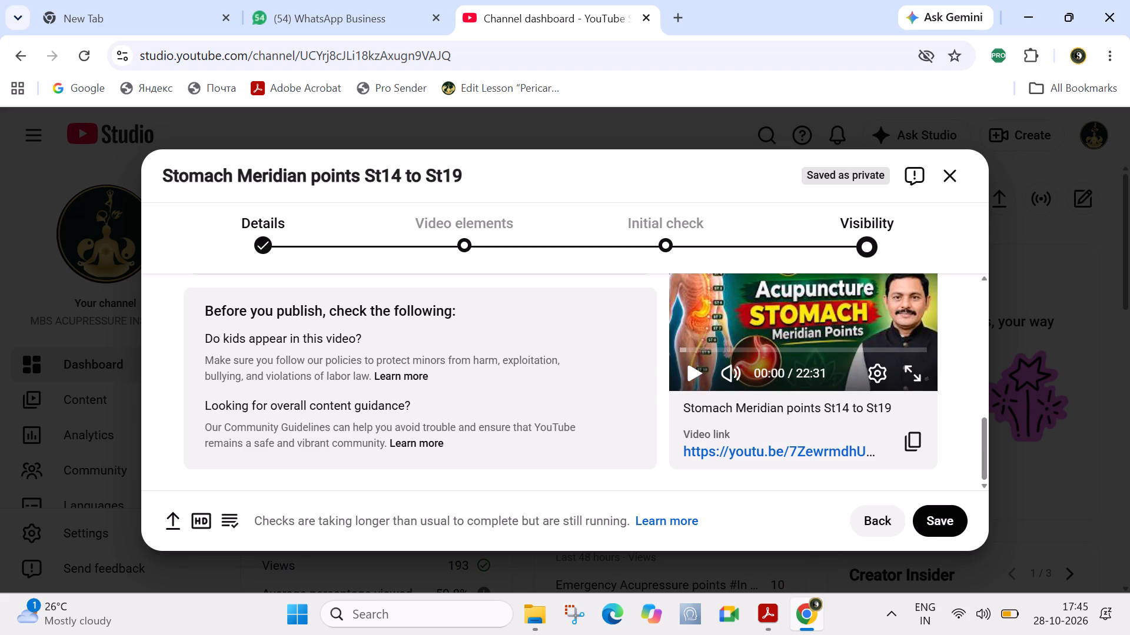
Open a new browser tab and start entering a Google search beginning with "y".
left_click(677, 22)
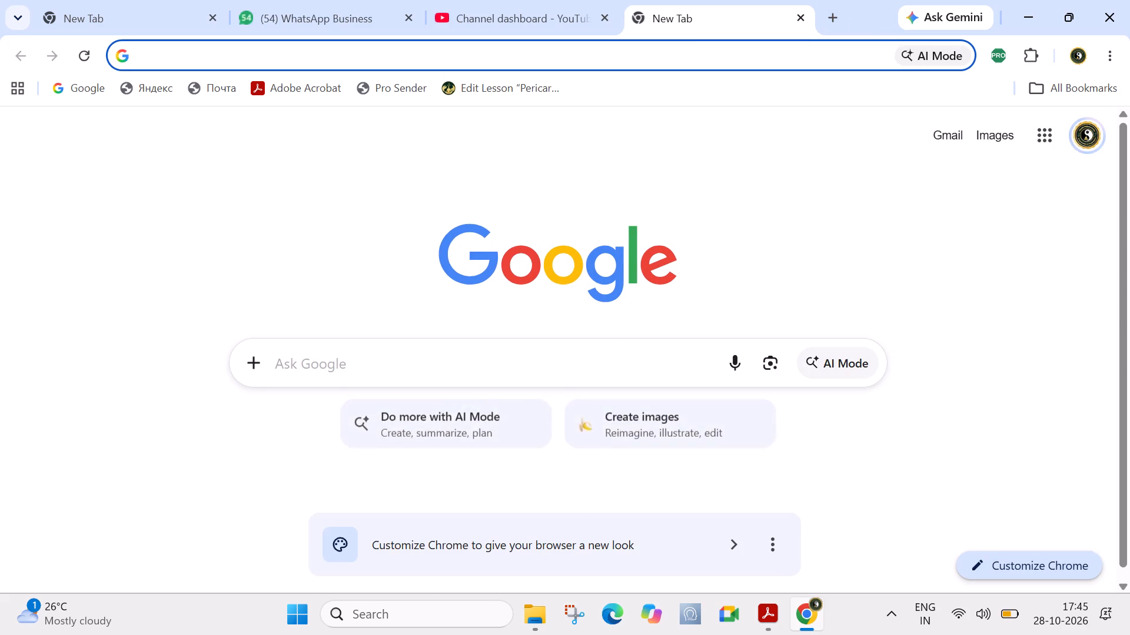
left_click(529, 354)
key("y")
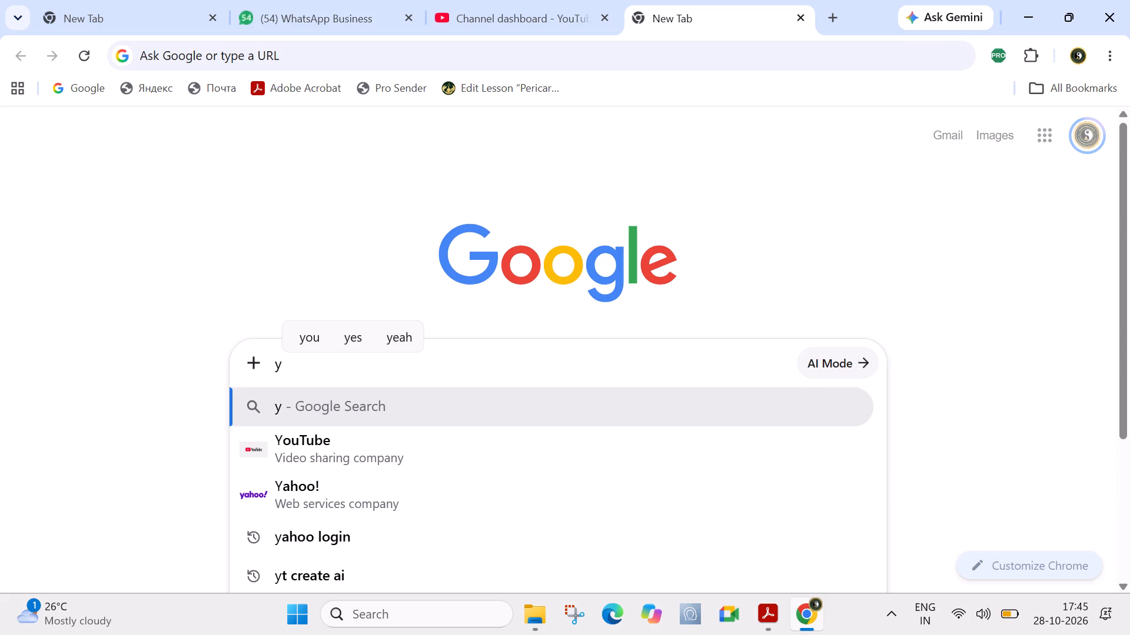
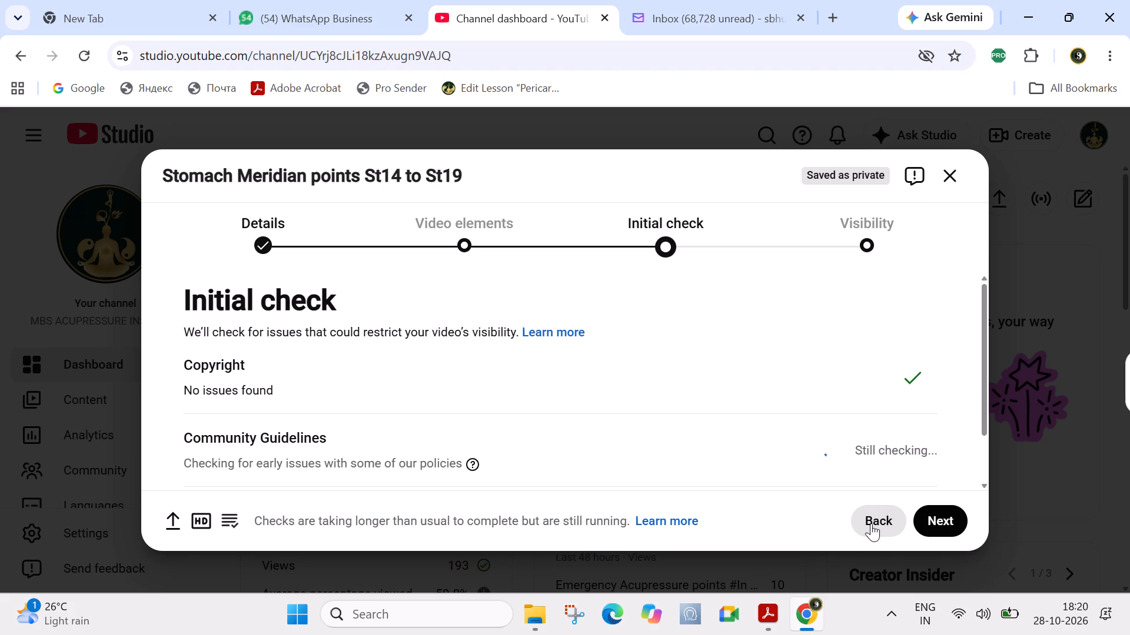
Return from the initial check to the Video elements stage and review the available options down to Cards and Quiz.
left_click(871, 523)
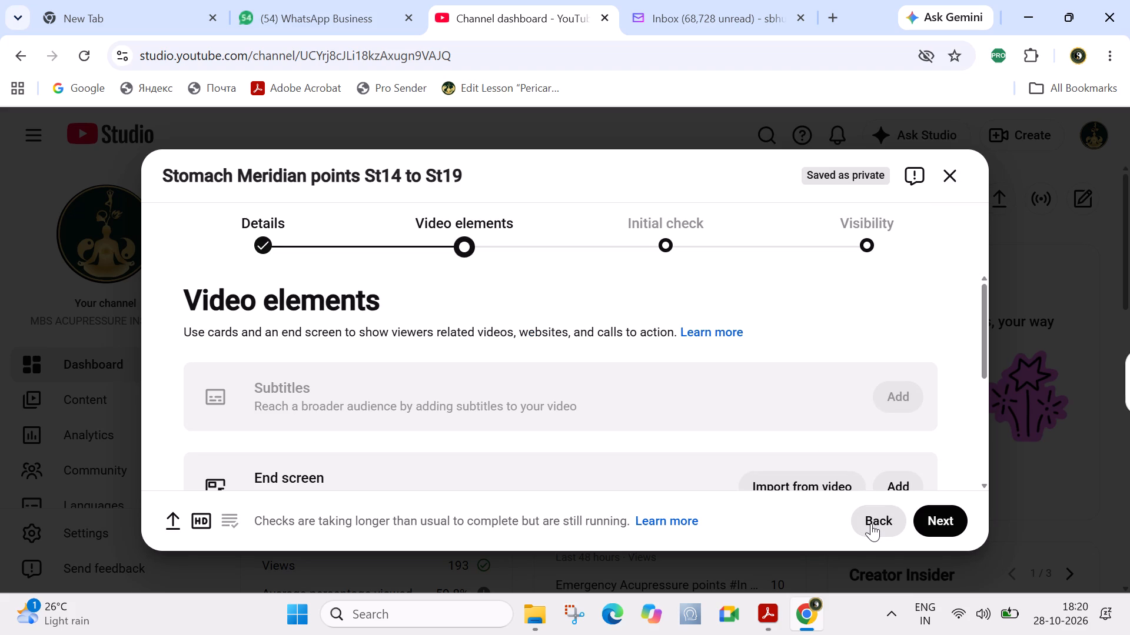
triple_click(988, 482)
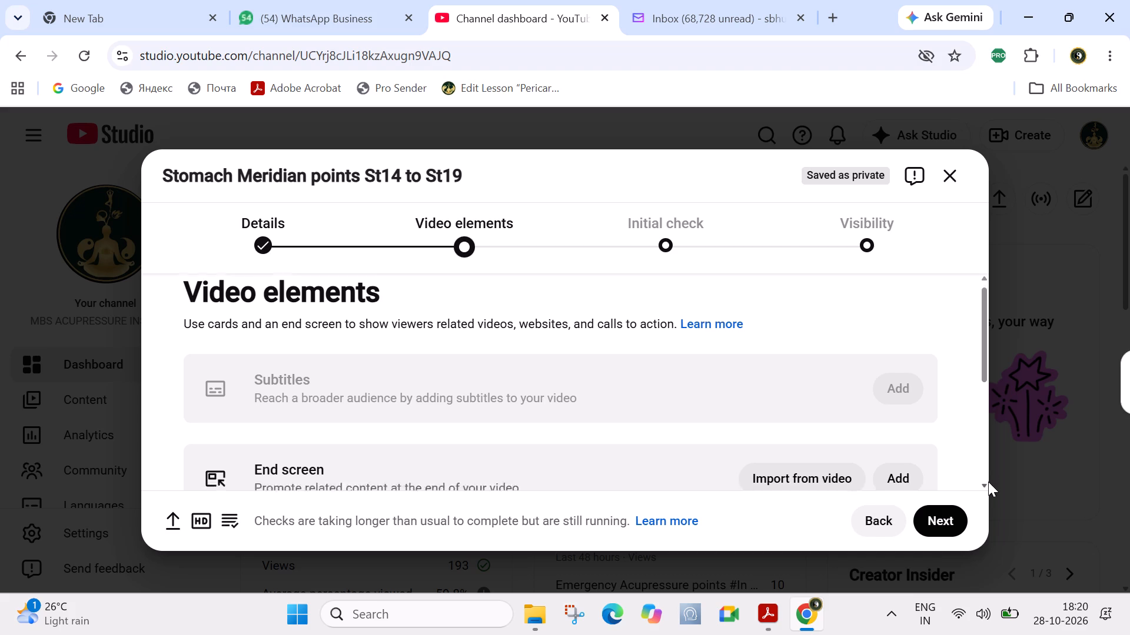
triple_click(988, 482)
triple_click(988, 482)
left_click(988, 482)
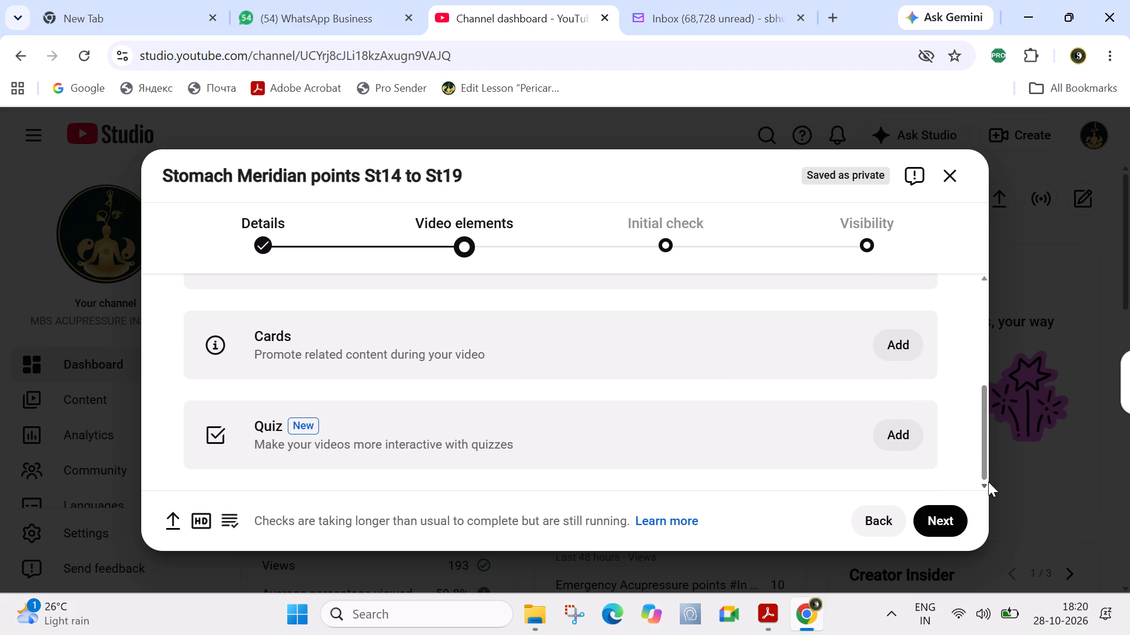
Advance the upload to the Initial check stage and review the copyright and Community Guidelines checks.
left_click(932, 524)
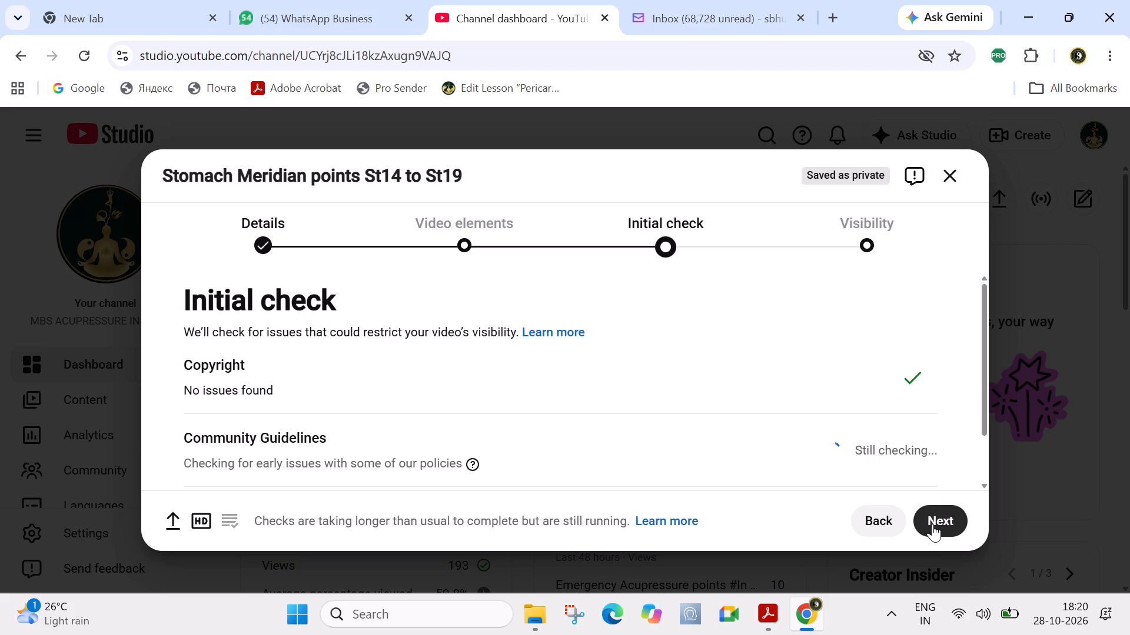
triple_click(984, 486)
triple_click(984, 486)
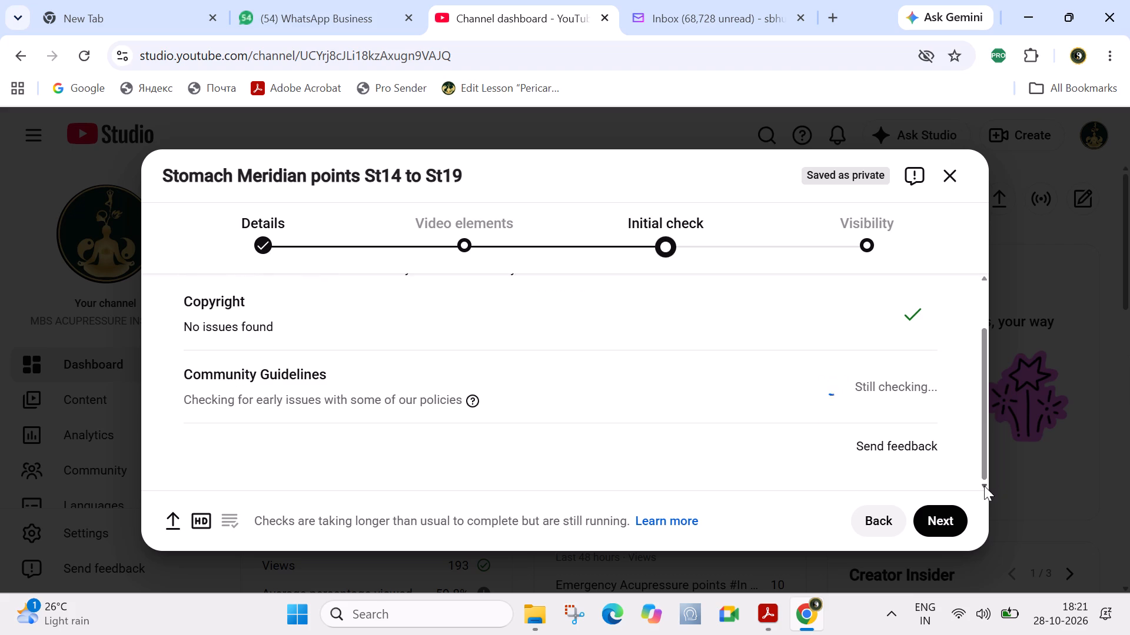
Return to the video's Details stage, look over the title, description and thumbnail, and close the upload dialog.
left_click(877, 526)
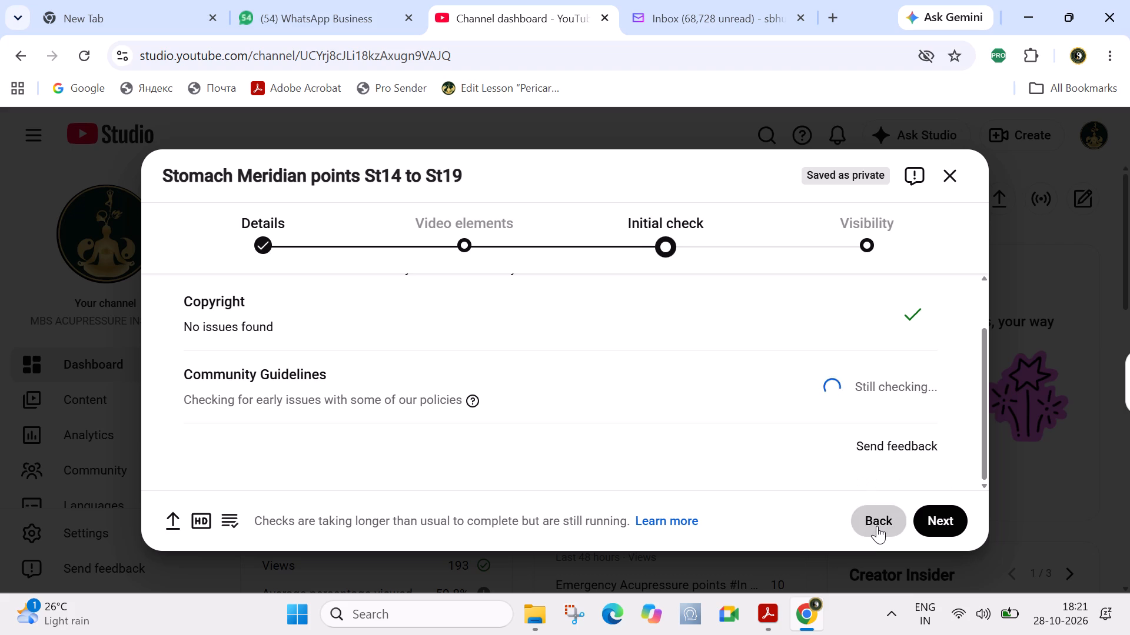
left_click(877, 526)
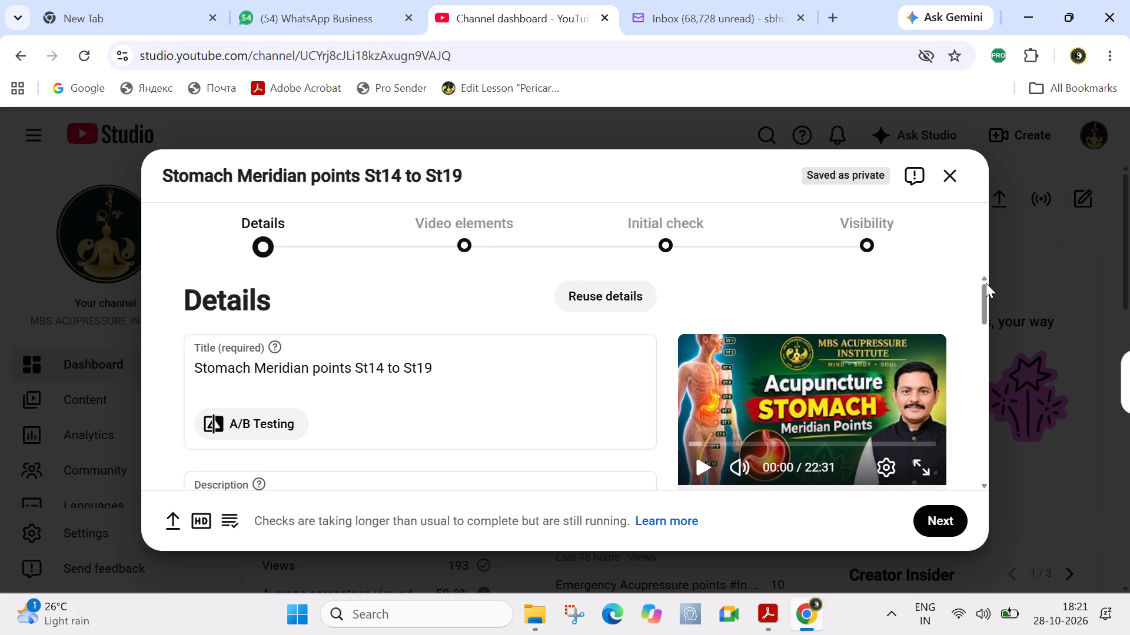
left_click_drag(983, 294, 983, 368)
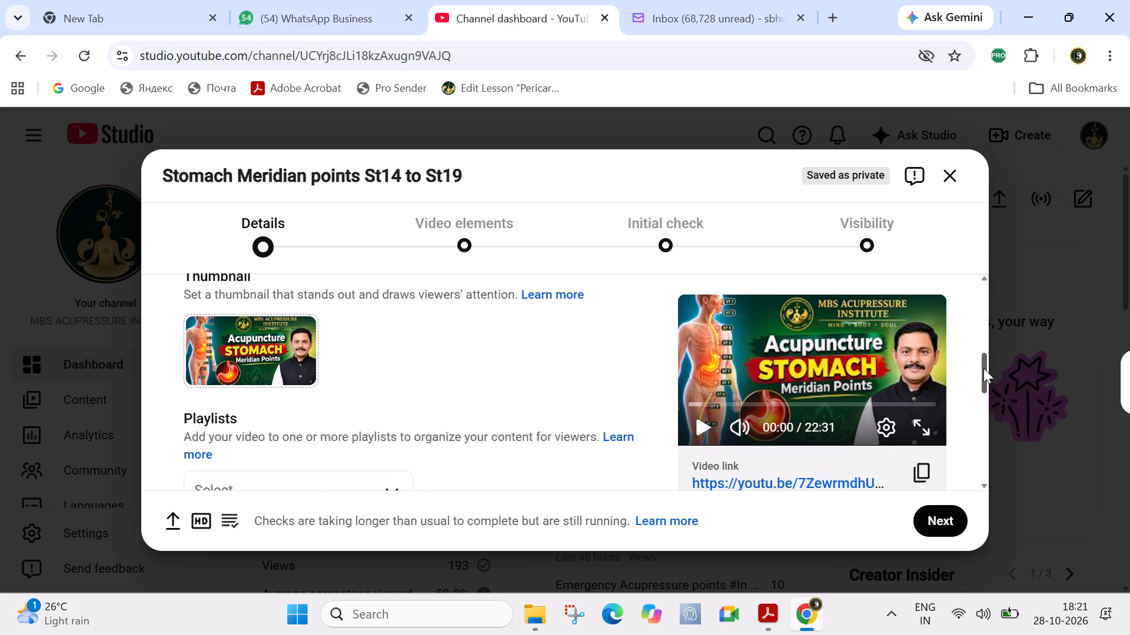
left_click_drag(983, 368, 982, 303)
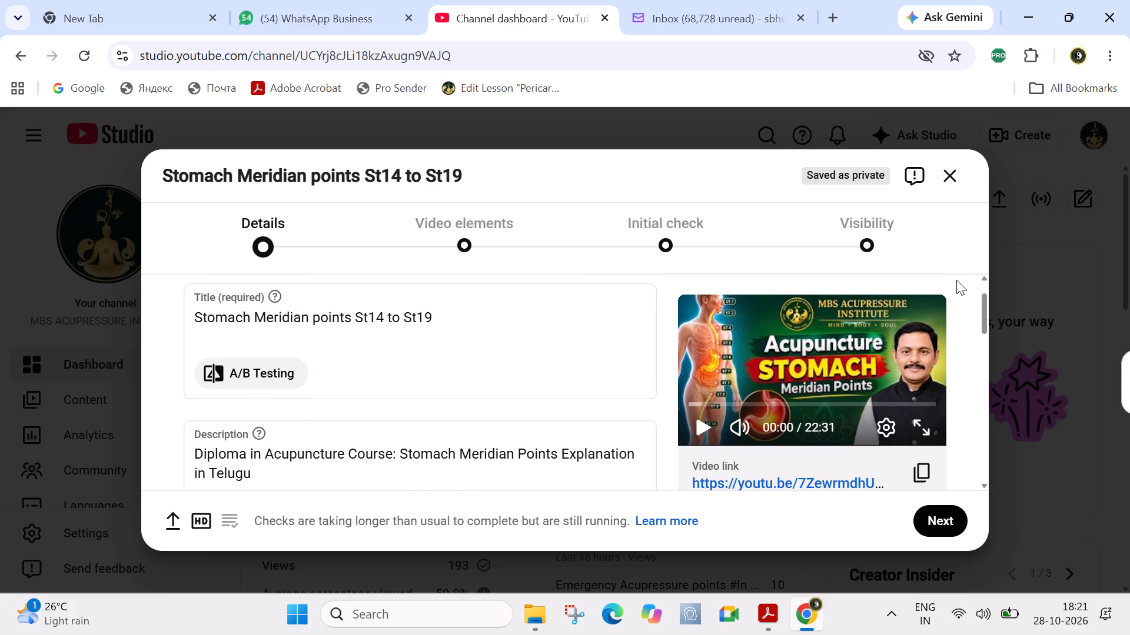
left_click(950, 175)
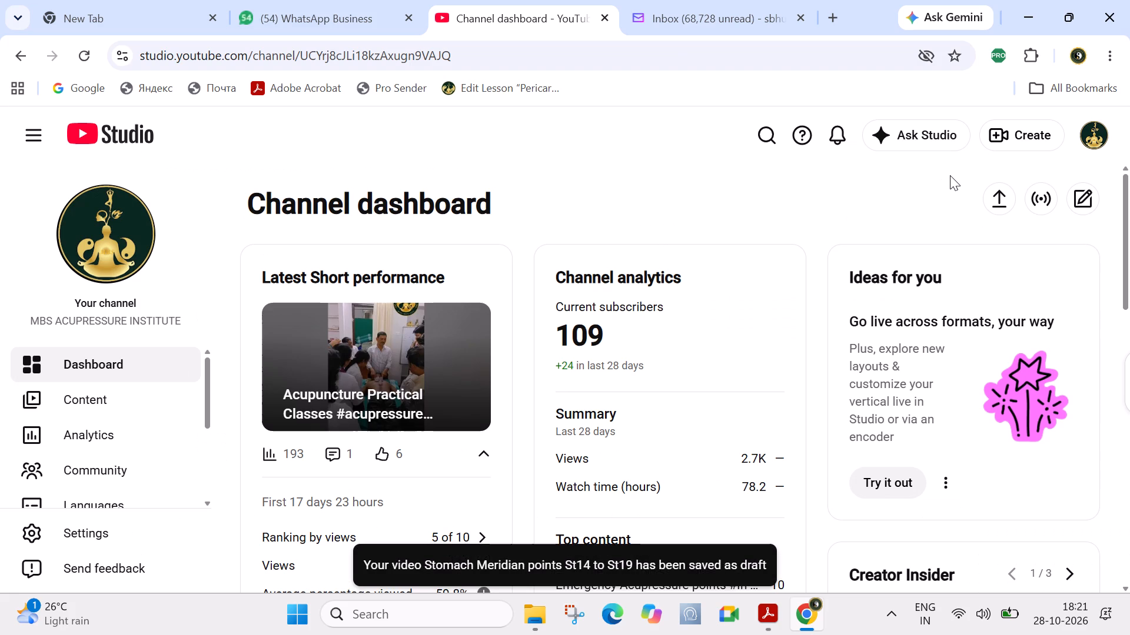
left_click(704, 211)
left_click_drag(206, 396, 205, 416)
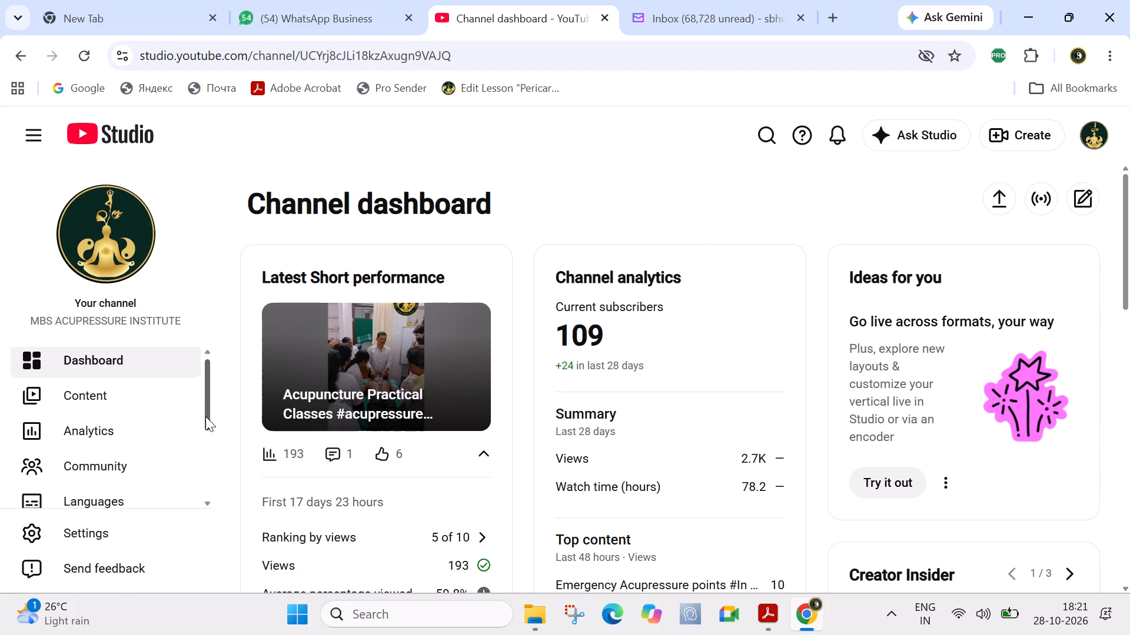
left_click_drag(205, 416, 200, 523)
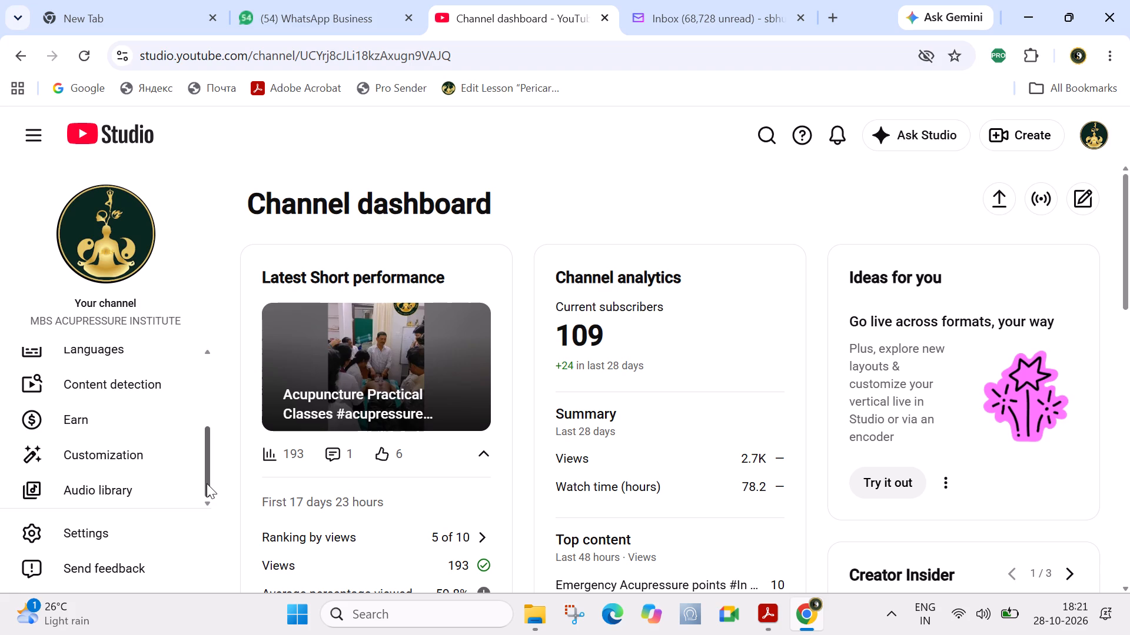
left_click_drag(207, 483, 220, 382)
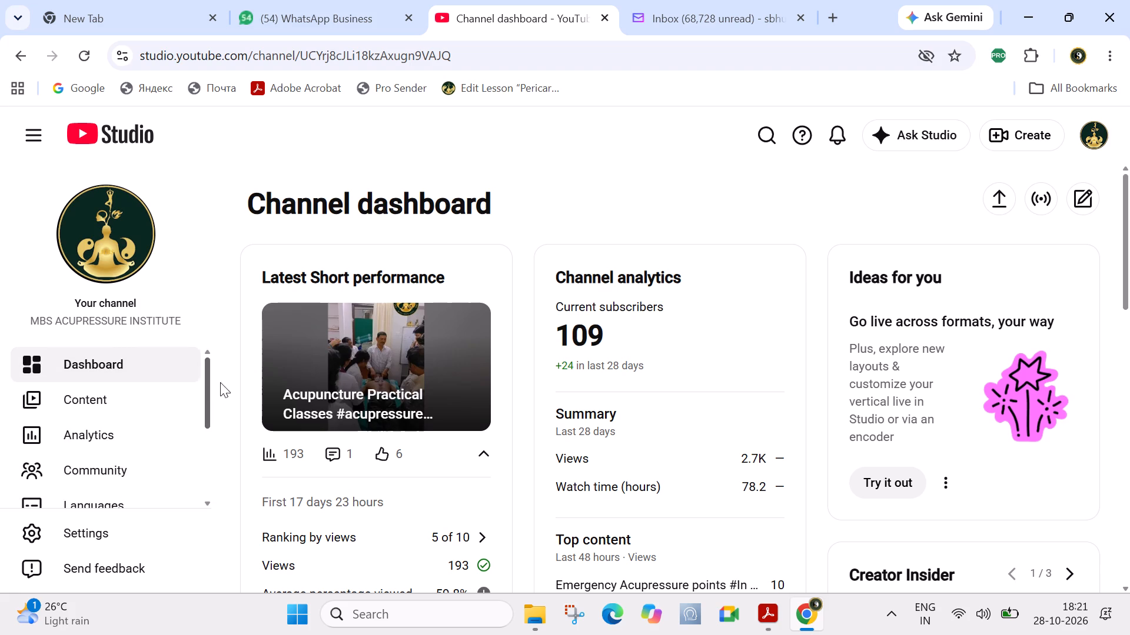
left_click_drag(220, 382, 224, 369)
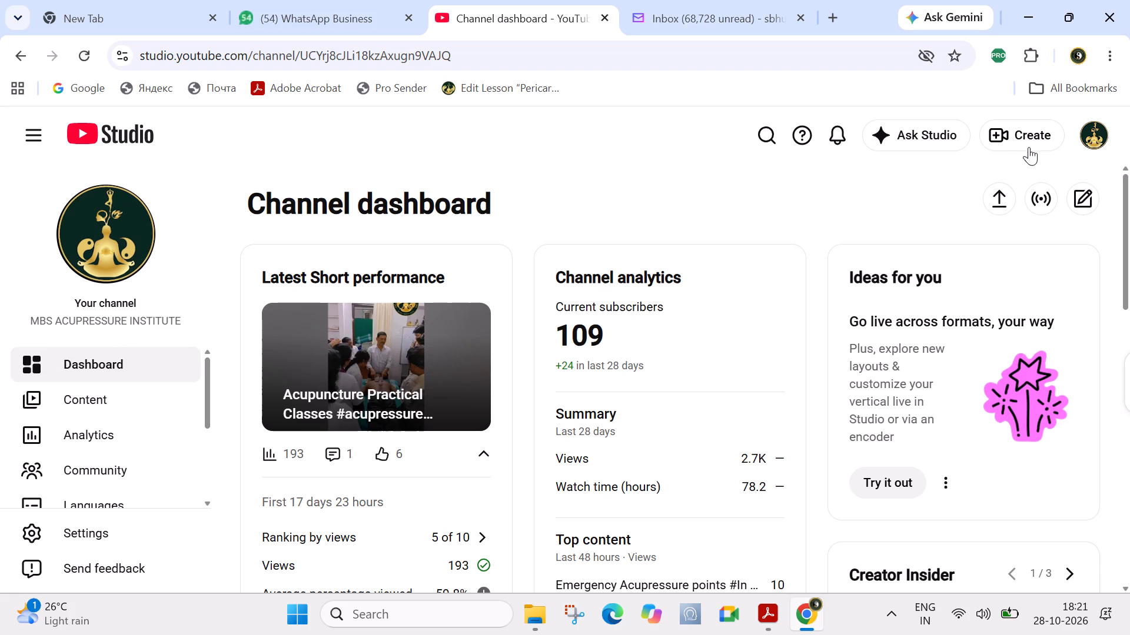
Start a new video upload with "Stomach Meridian points St14 to St19.mp4" from the Downloads folder.
left_click(1016, 138)
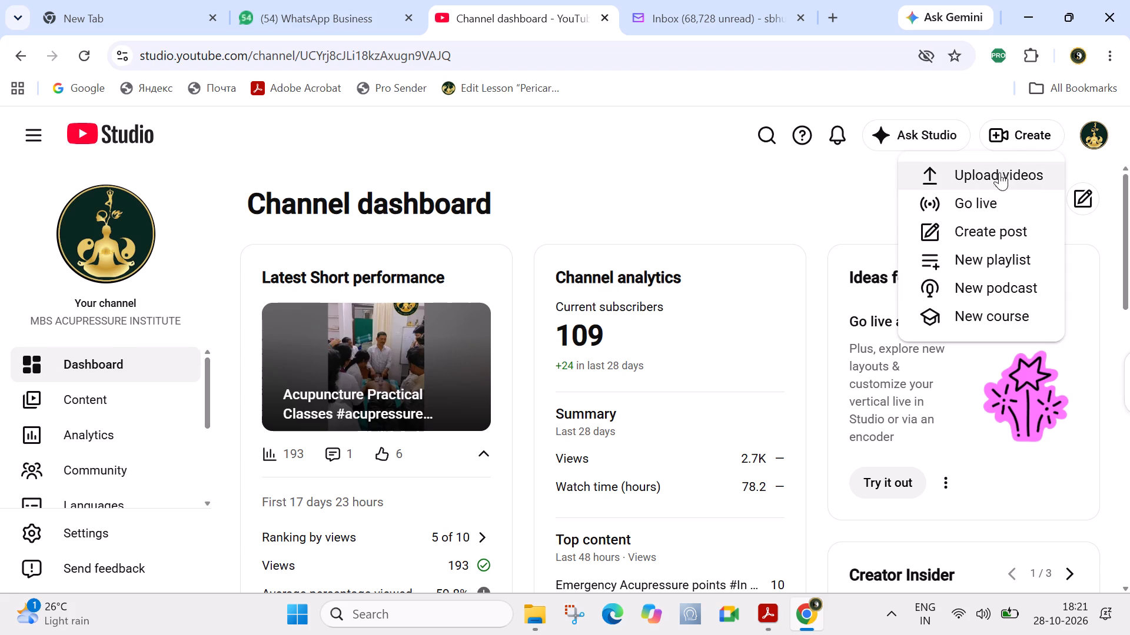
left_click(999, 176)
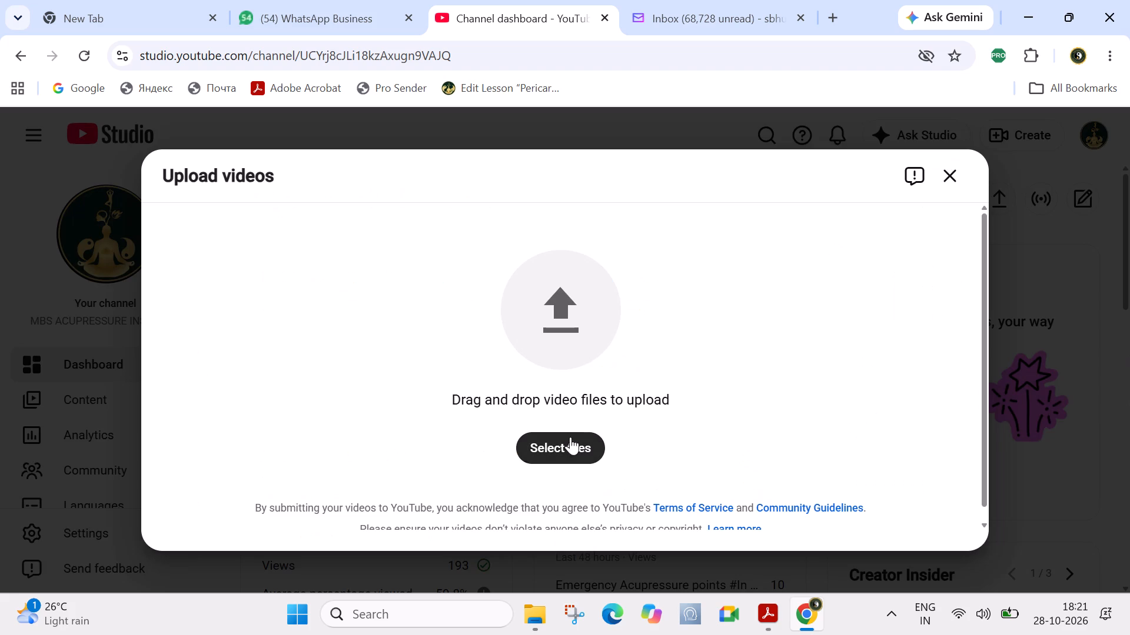
left_click(559, 444)
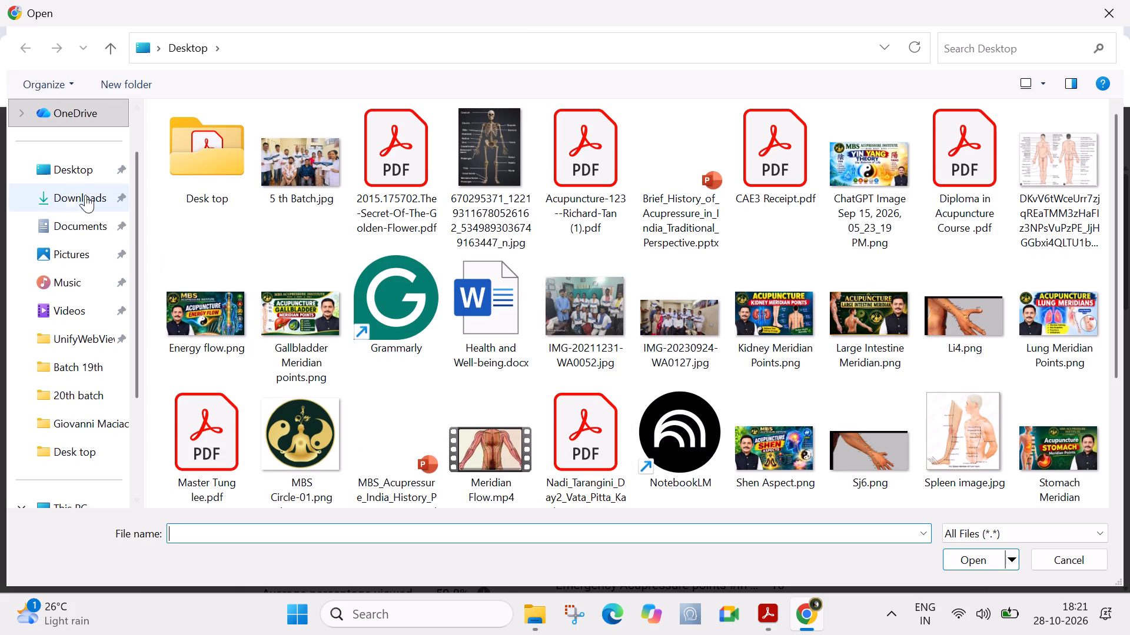
left_click(79, 165)
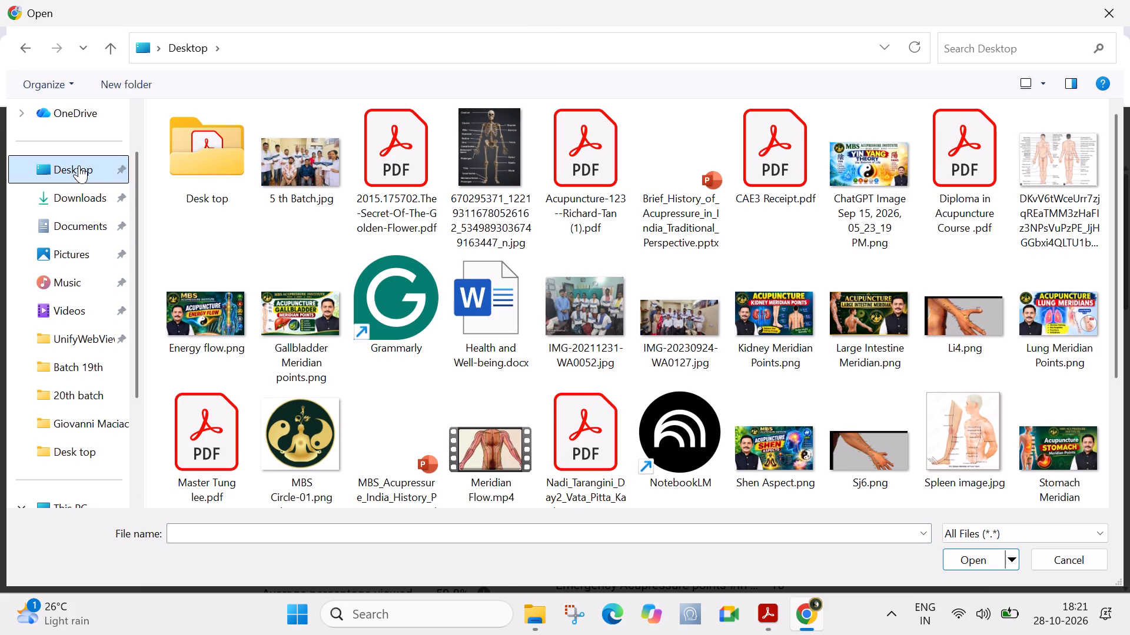
left_click(77, 199)
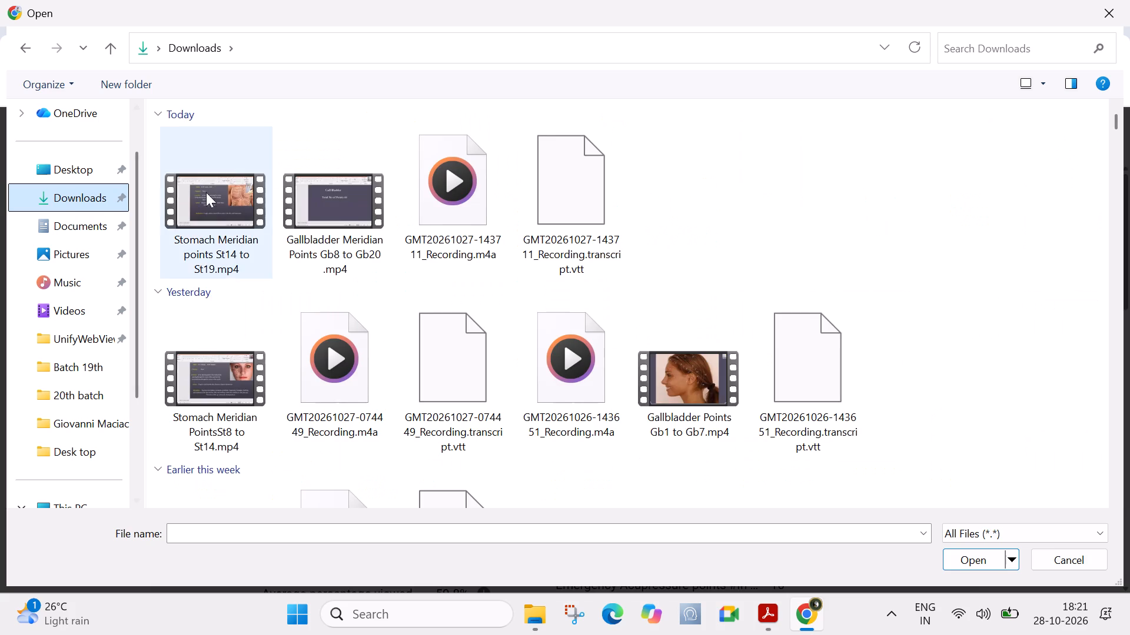
left_click(232, 200)
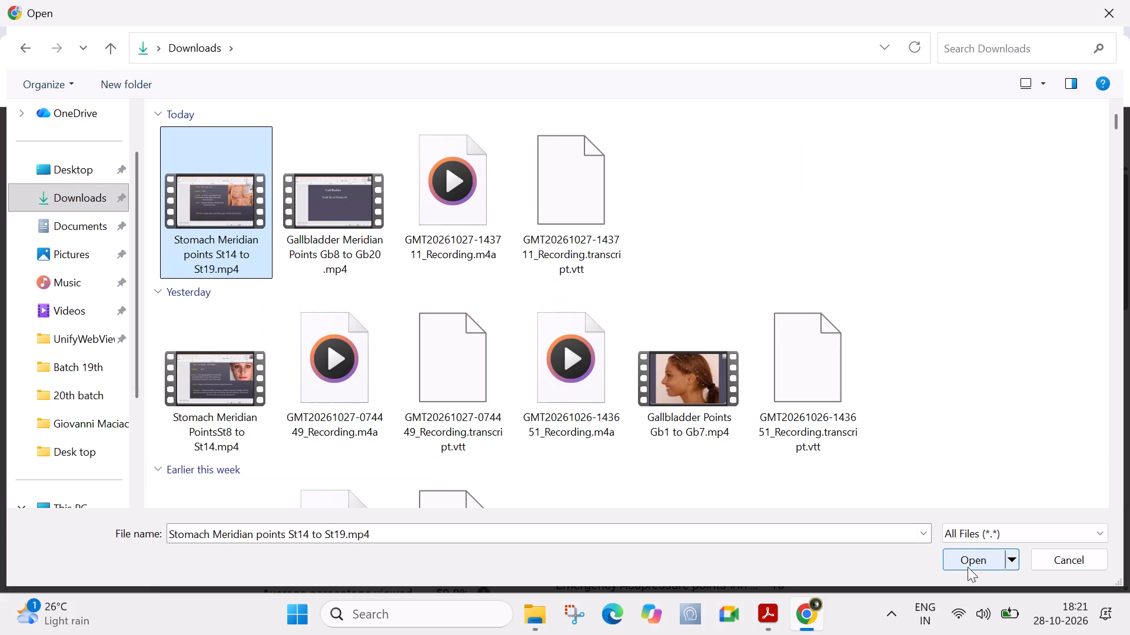
left_click(968, 566)
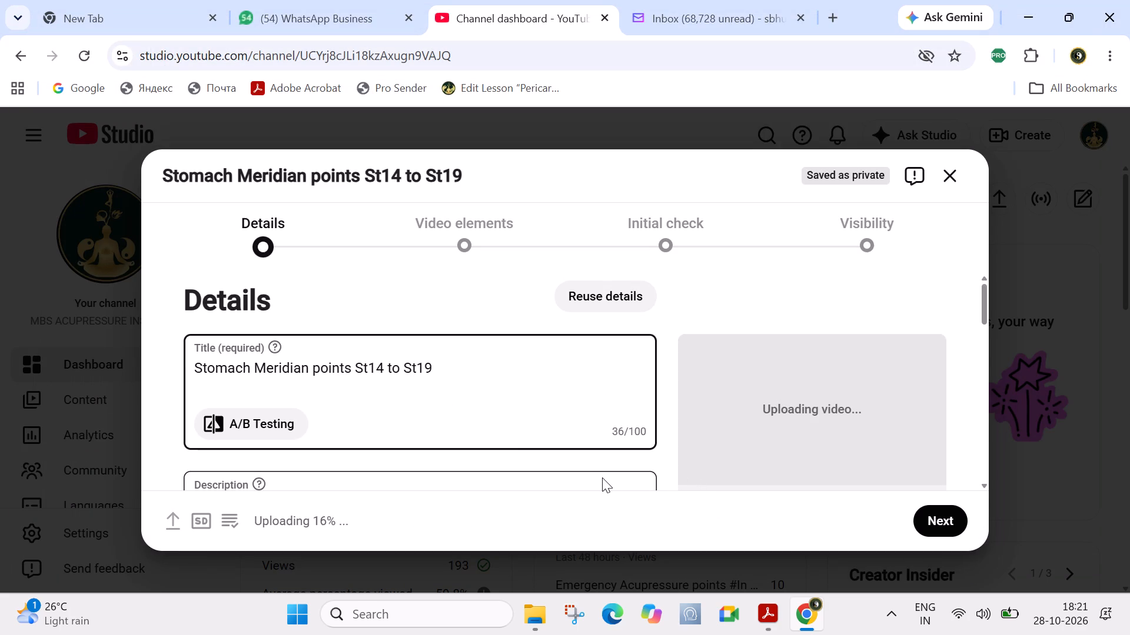
Begin the new upload's description with the word "Acupuncture".
left_click(667, 467)
key("Down")
key("Down")
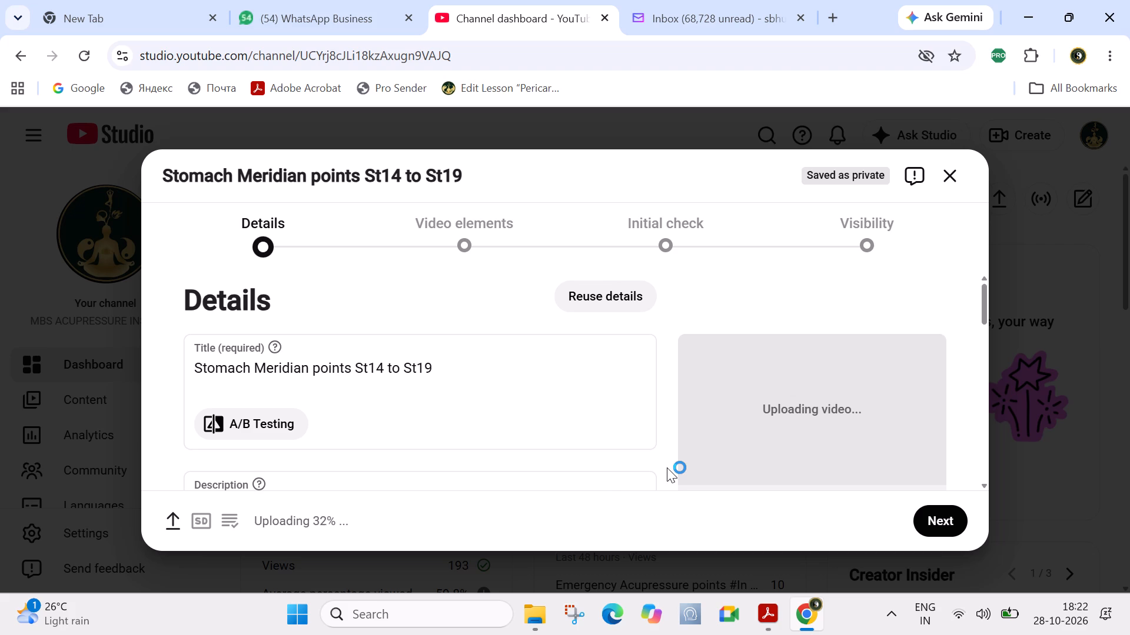
triple_click(985, 489)
left_click(985, 489)
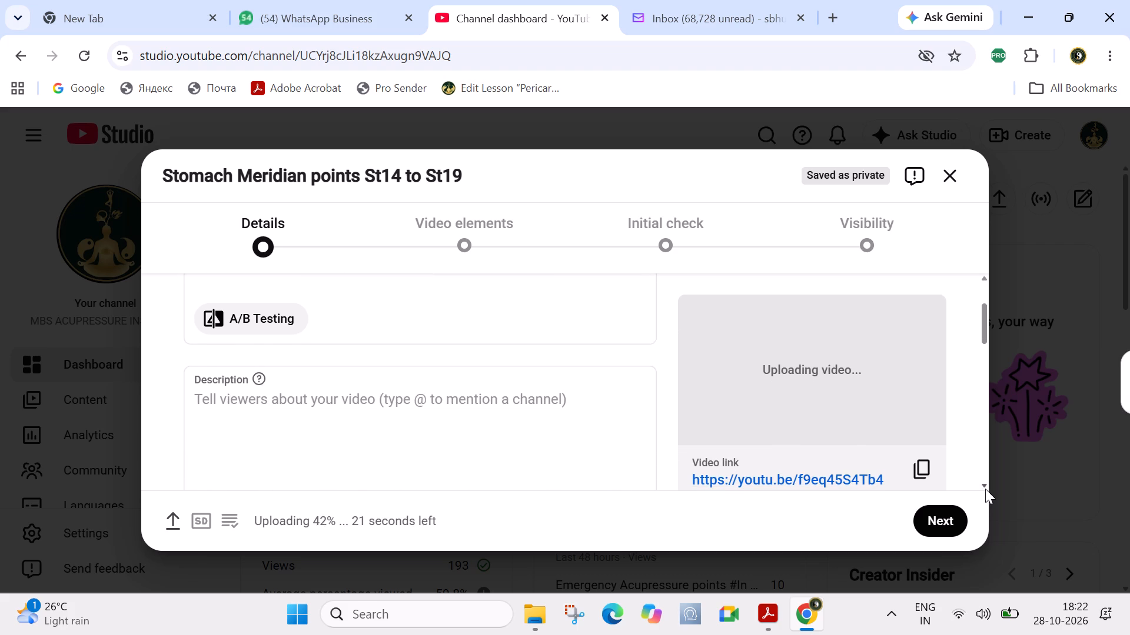
left_click(430, 377)
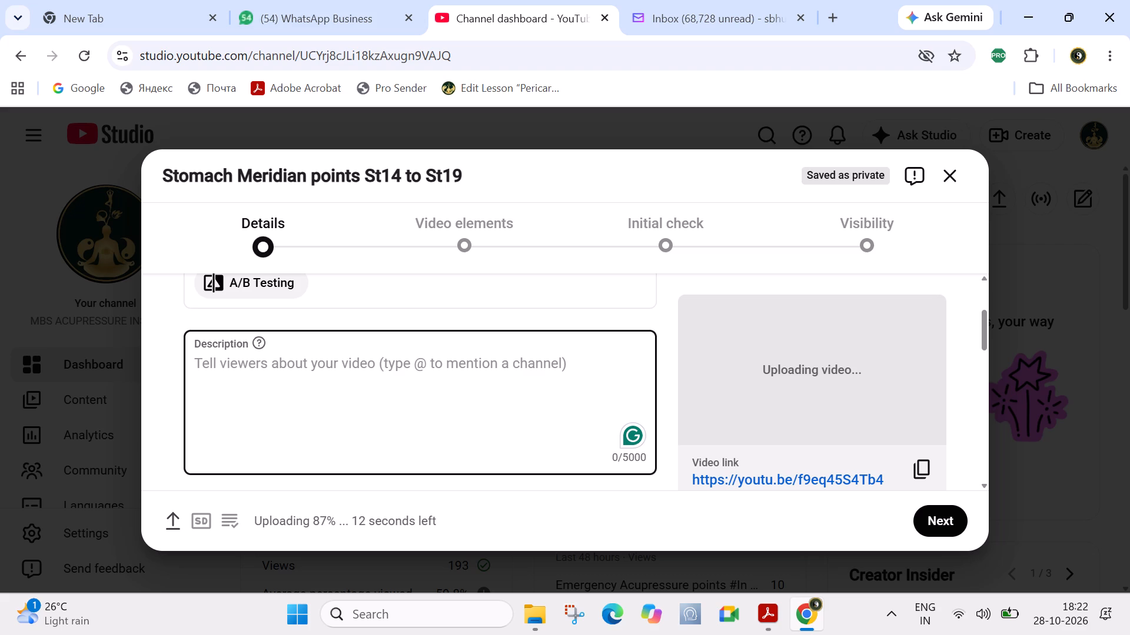
type("Acu")
type("punc")
key("t")
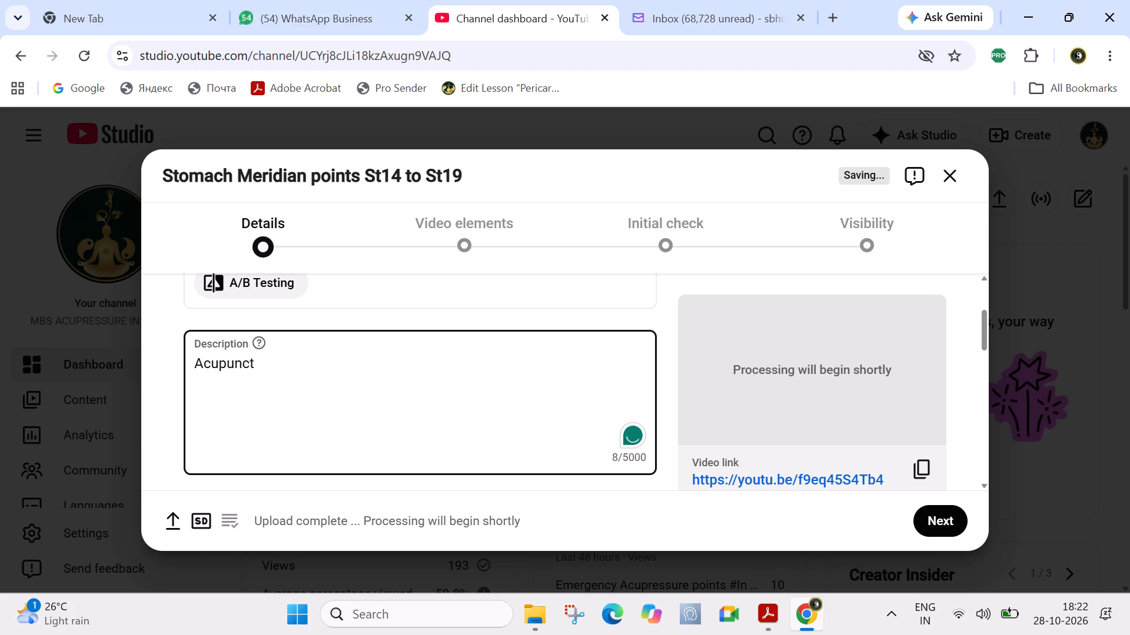
key("BackSpace")
type("ture")
key("space")
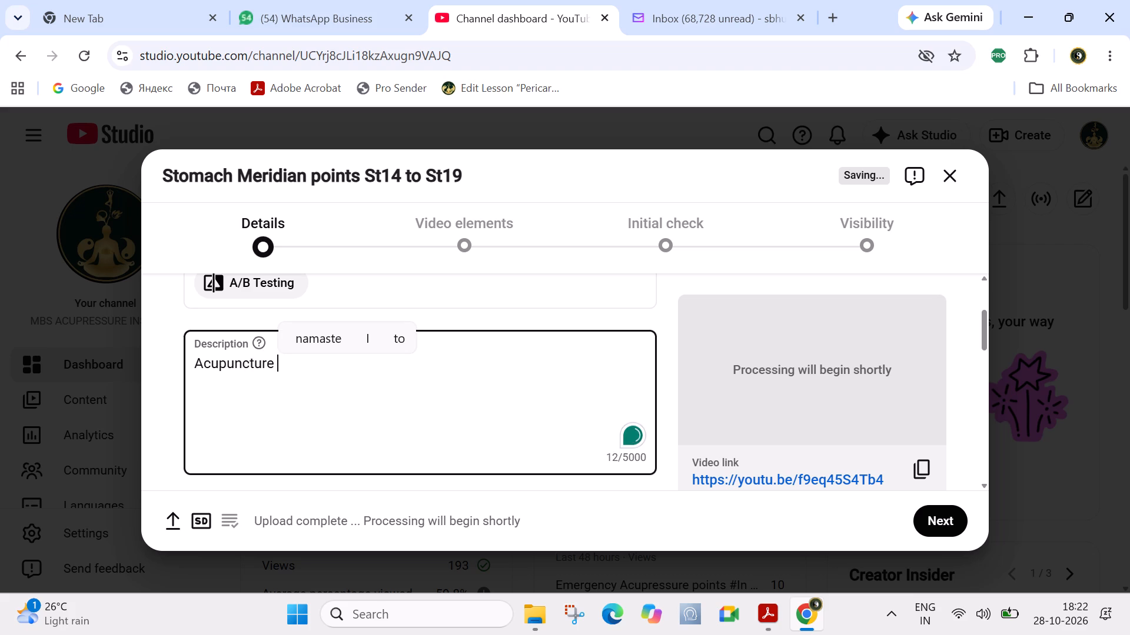
Insert "Diploma in" before "Acupuncture" at the start of the description.
key("Left")
key("Left")
key("Left")
key("Left")
key("Left")
key("Left")
key("Left")
key("Left")
key("Left")
key("Left")
key("Left")
key("Left")
key("Left")
key("Left")
key("Left")
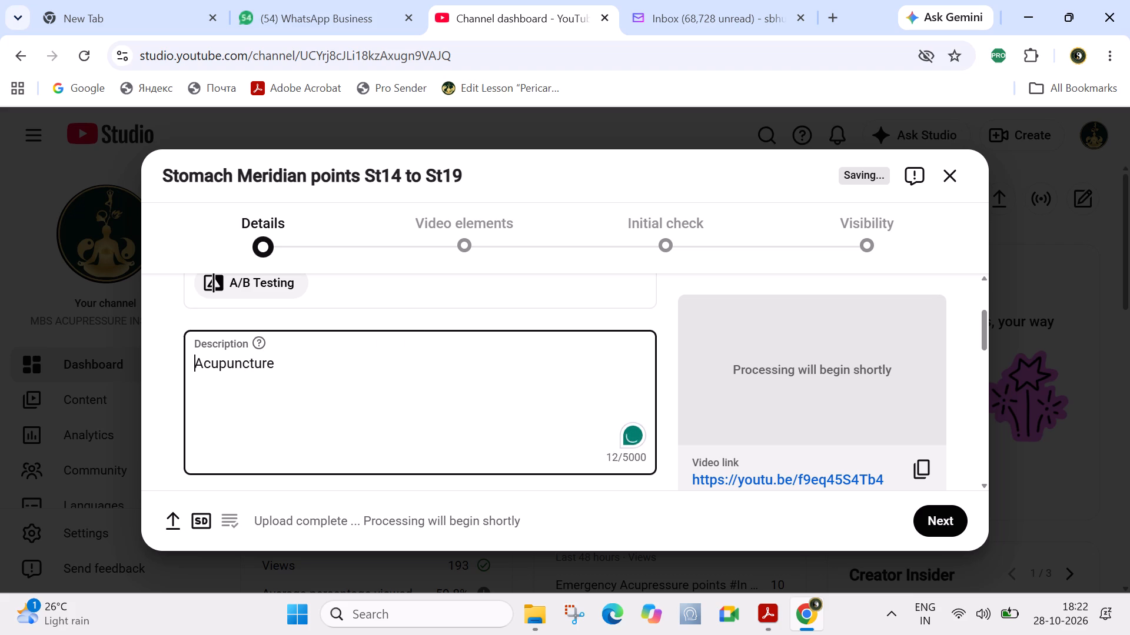
key("shift+d")
type("iploma")
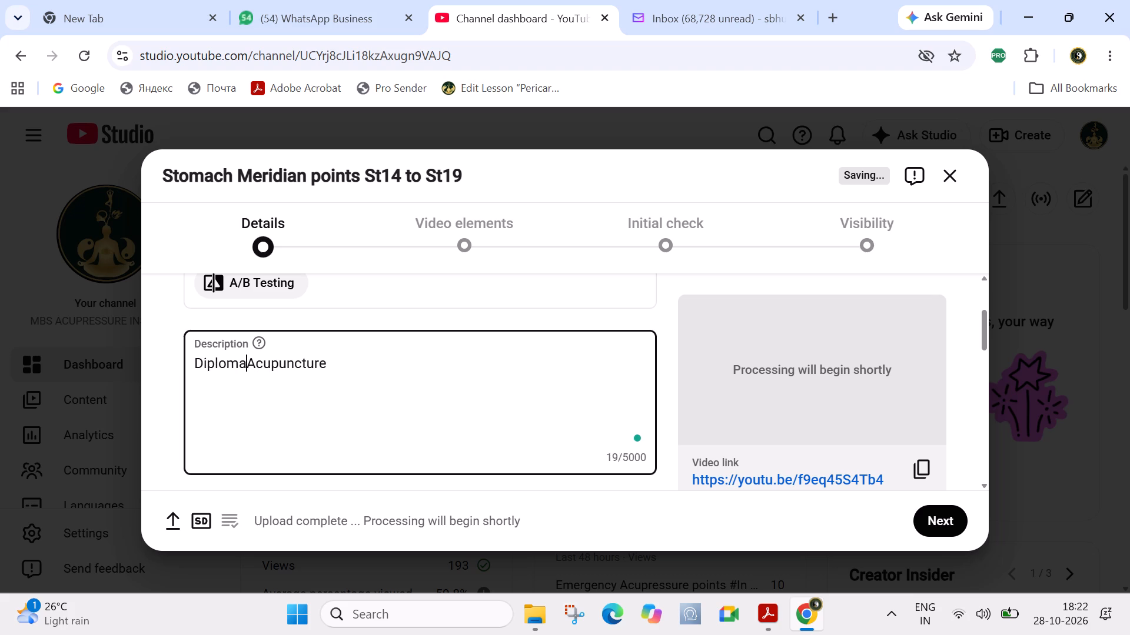
key("space")
type("in")
key("space")
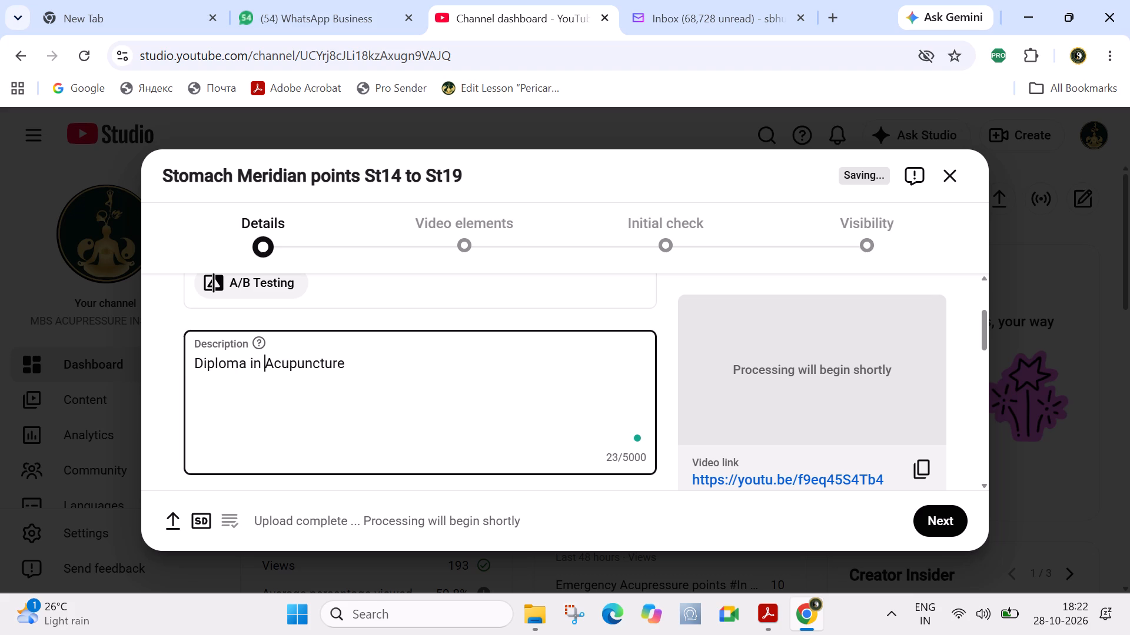
Continue the description after "Diploma in Acupuncture" with "Course Stomach meridian Points".
left_click(375, 369)
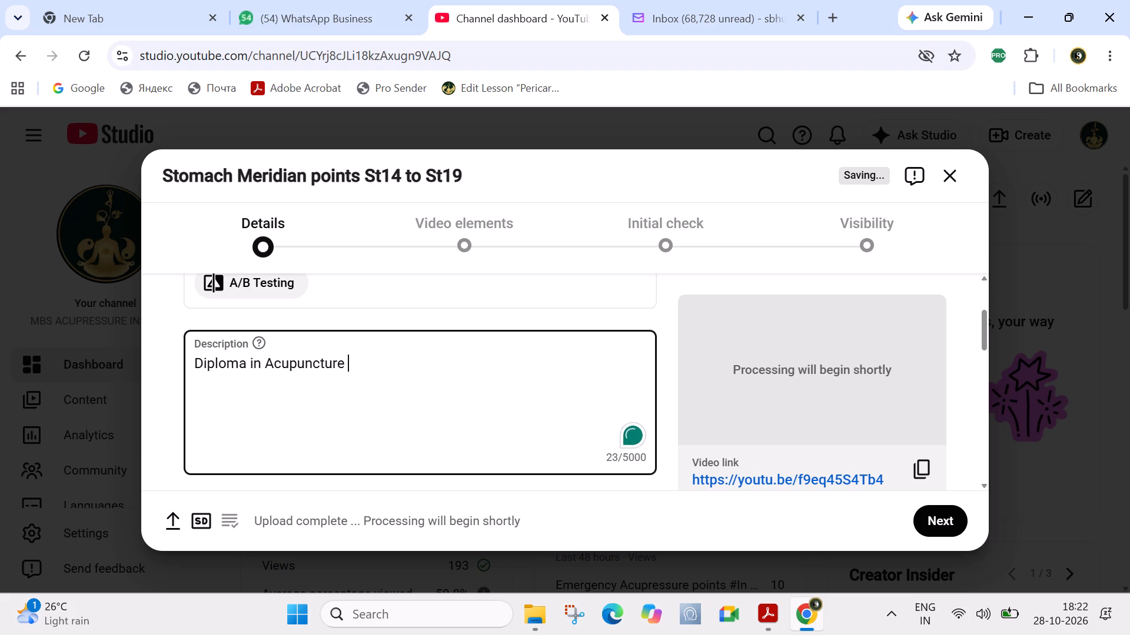
type("Course")
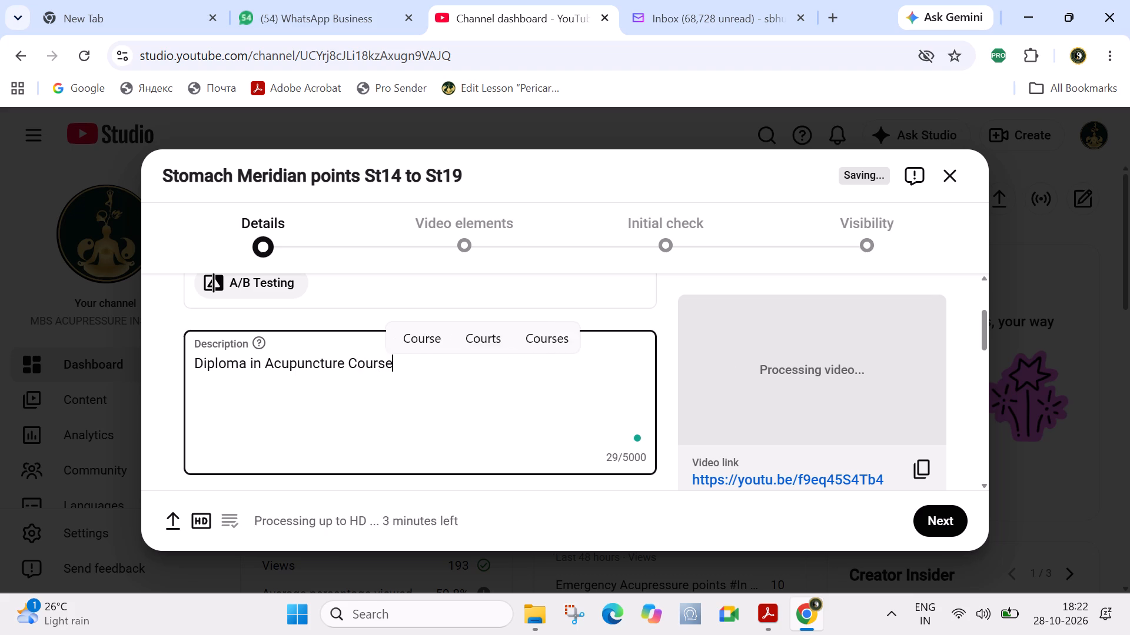
key("space")
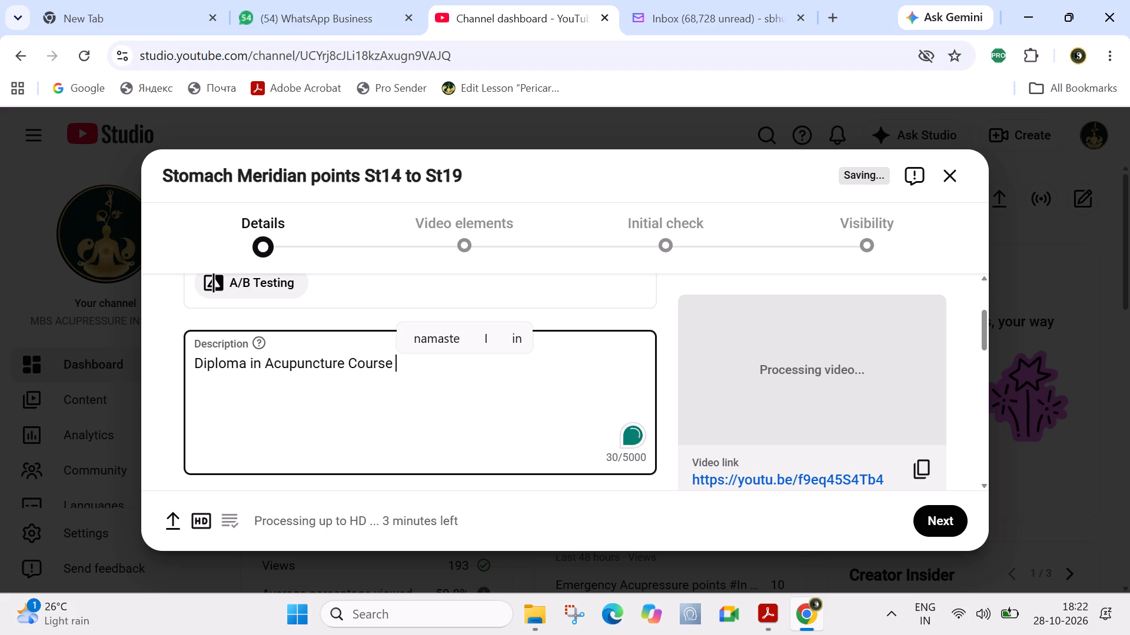
type("Stomach")
key("space")
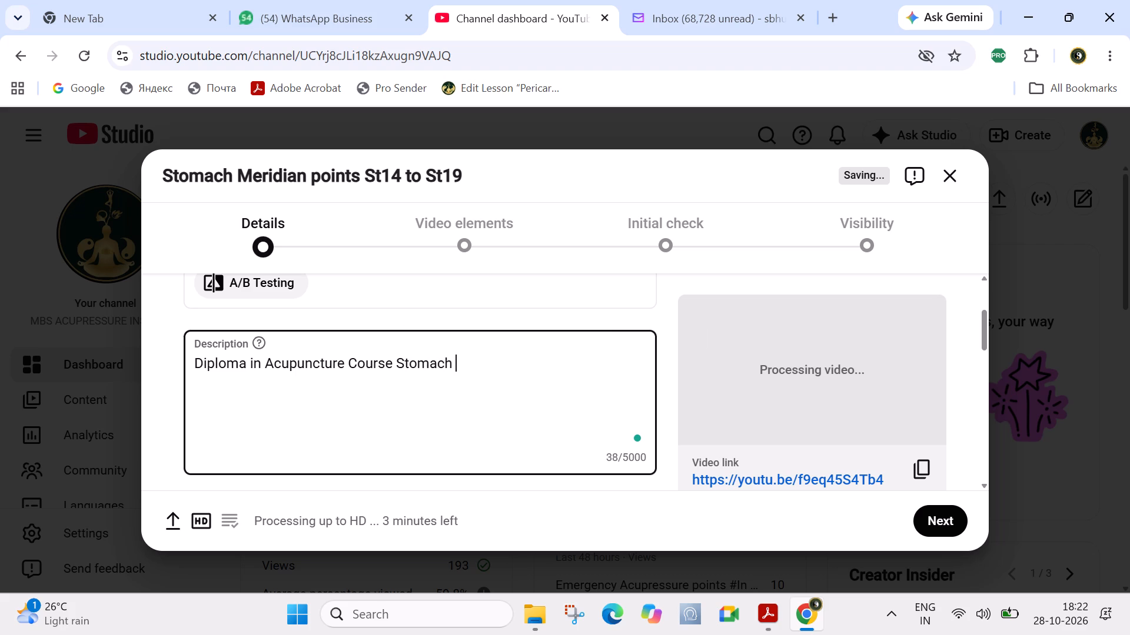
type("meridian")
key("space")
type("Poin")
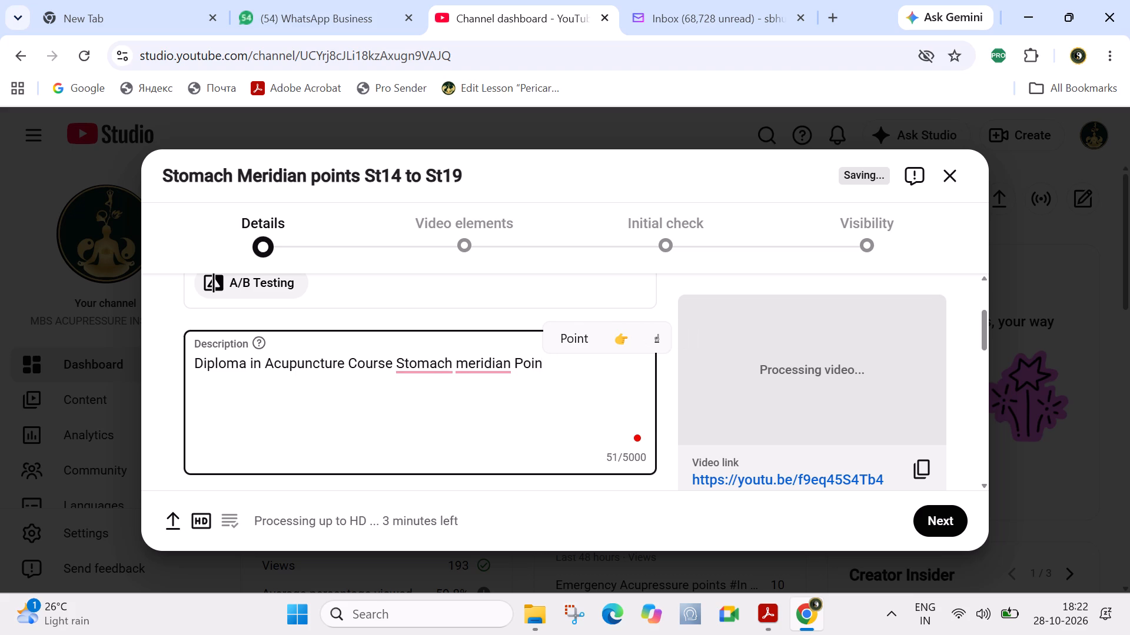
key("t")
type("s")
key("space")
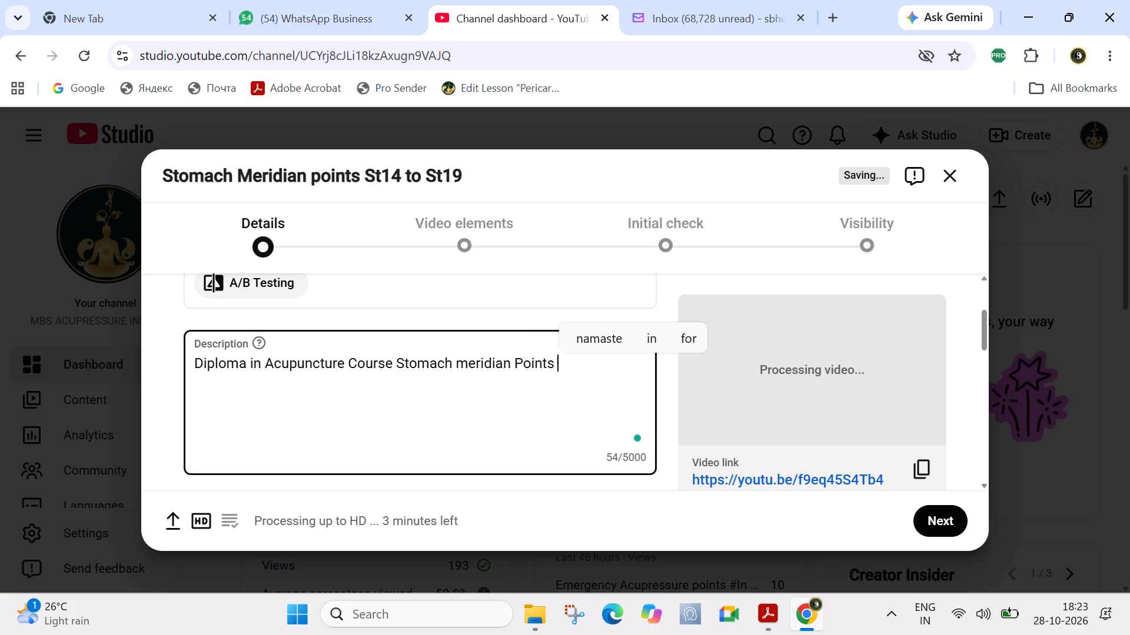
Complete the description by adding "Explanation in Telugu" after "Points".
key("shift+e")
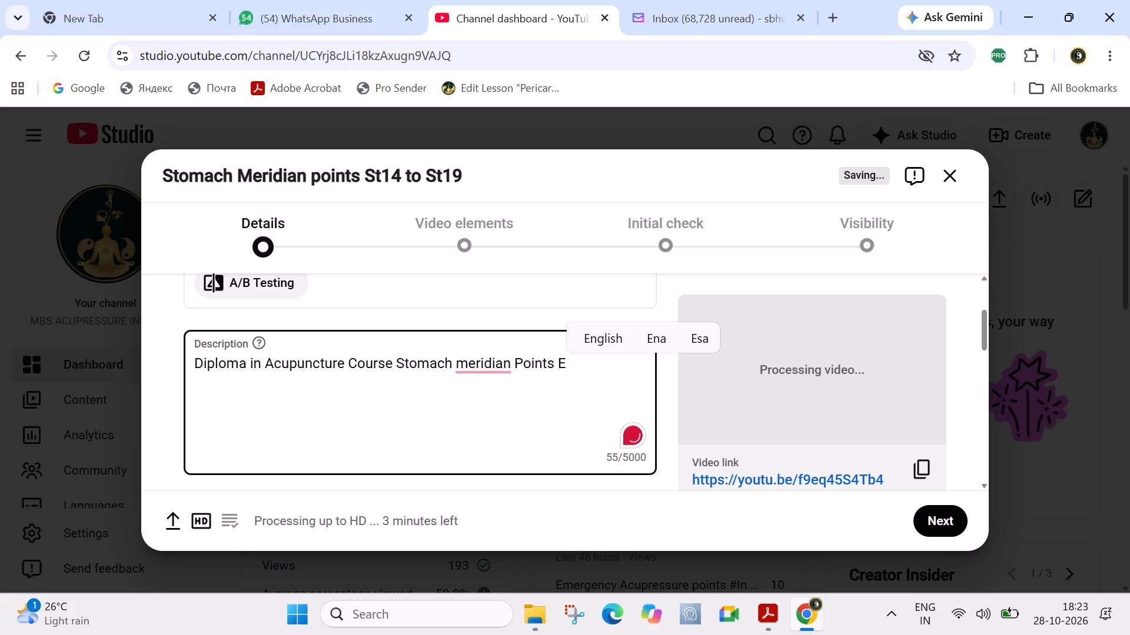
key("x")
type("plo")
key("BackSpace")
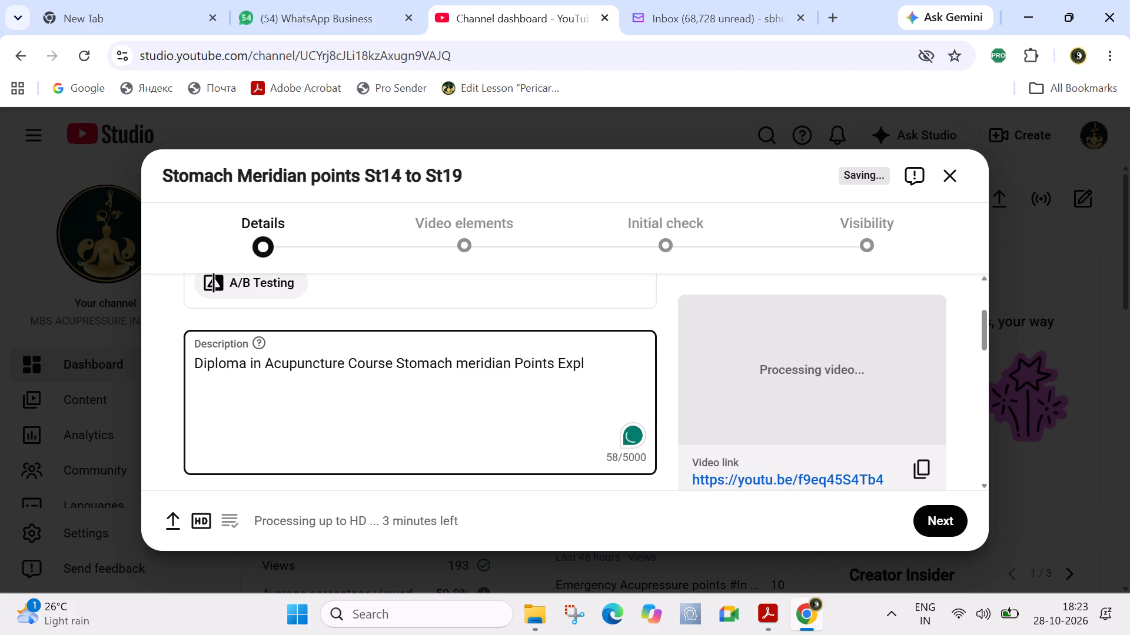
type("anat")
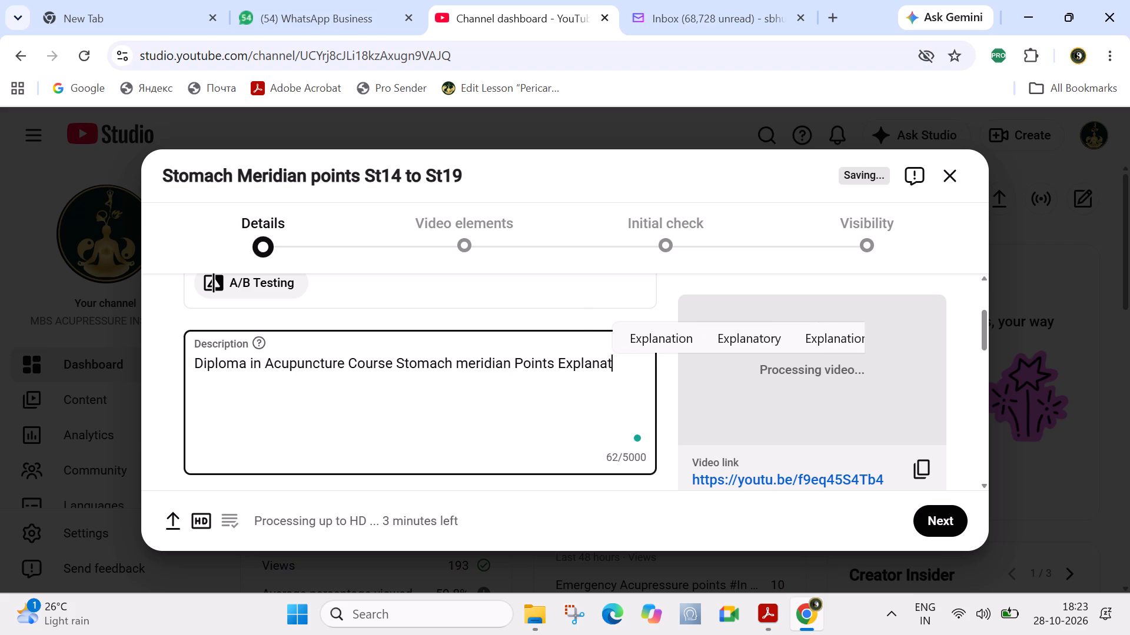
type("ion")
key("space")
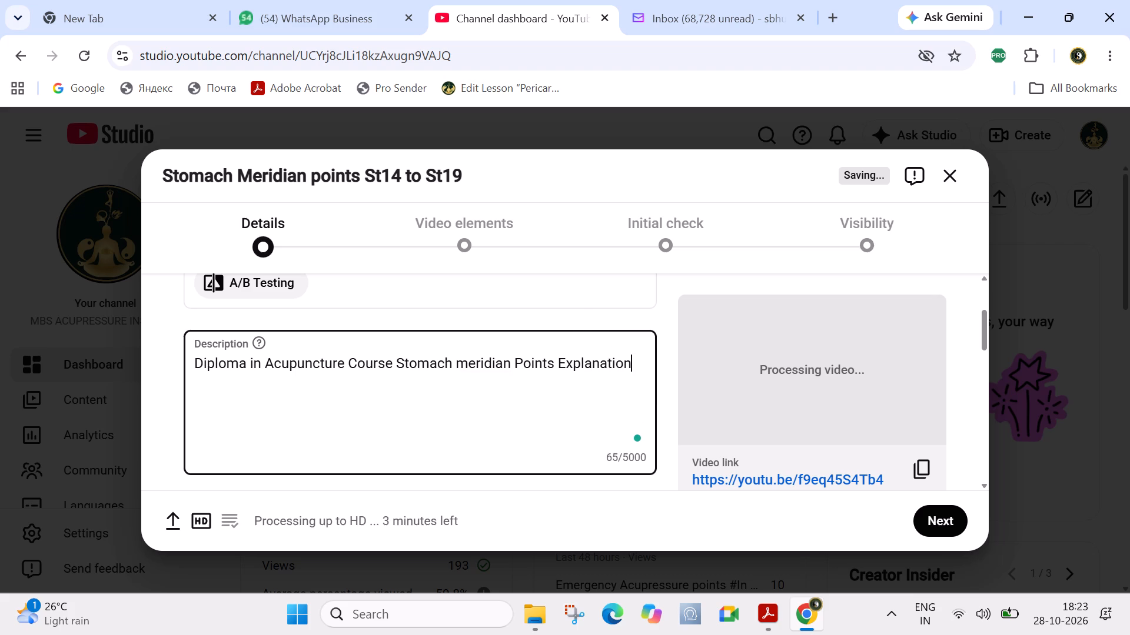
type("in")
key("space")
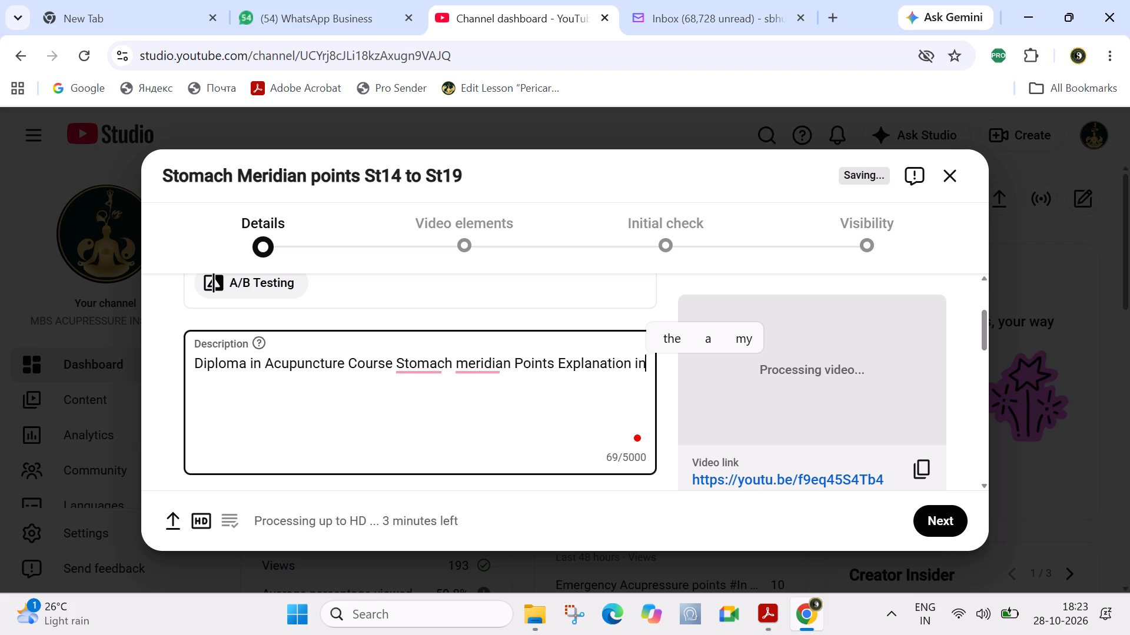
type("Telu")
type("gu")
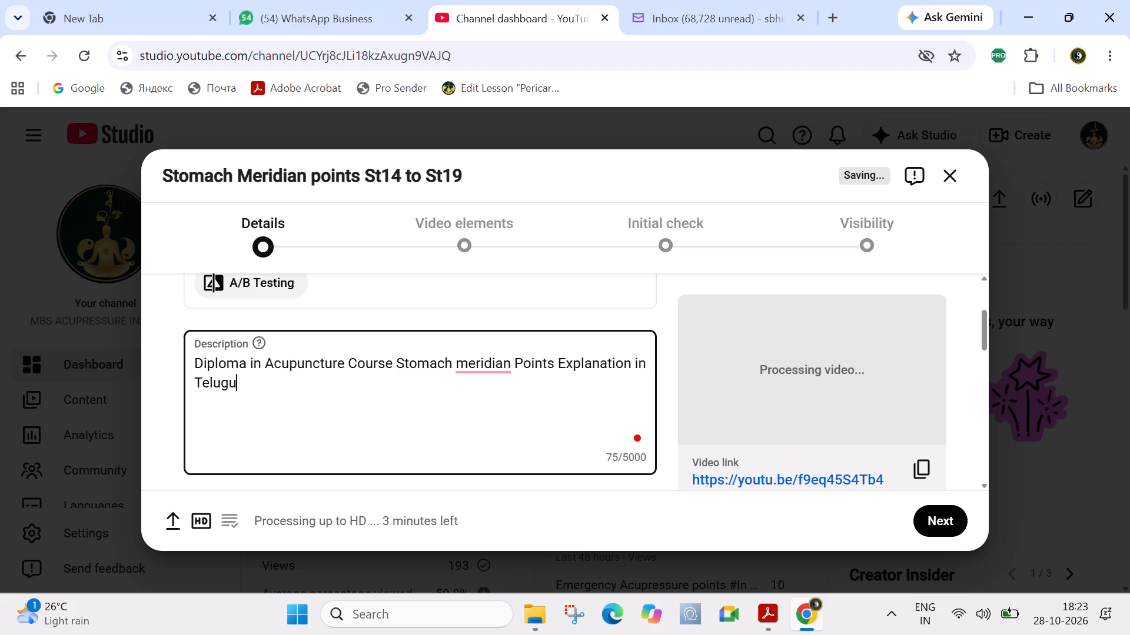
Accept the suggested capitalization "Meridian" for the flagged word in the description.
left_click(498, 366)
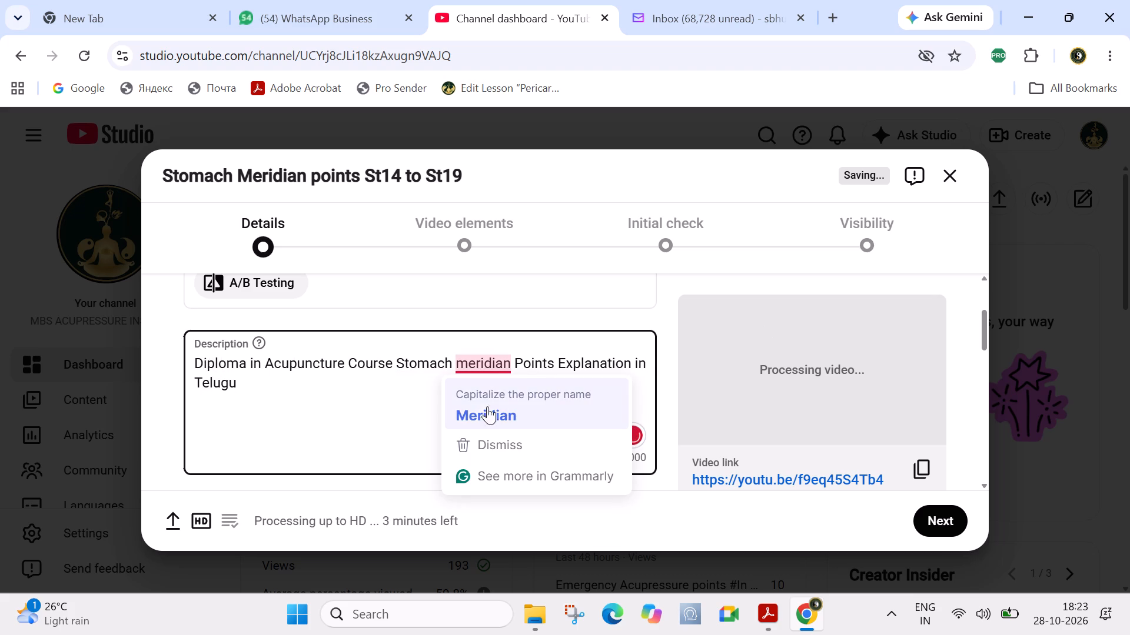
left_click(487, 418)
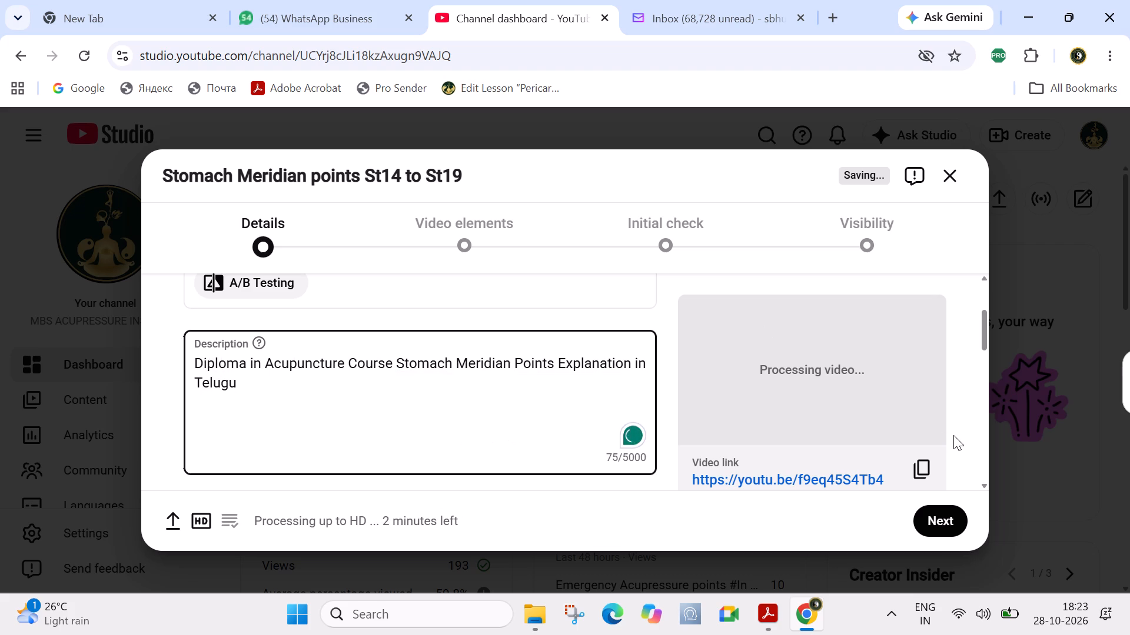
Upload "Stomach Meridian Points.png" from the Desktop folder as the video's thumbnail.
triple_click(983, 483)
triple_click(983, 483)
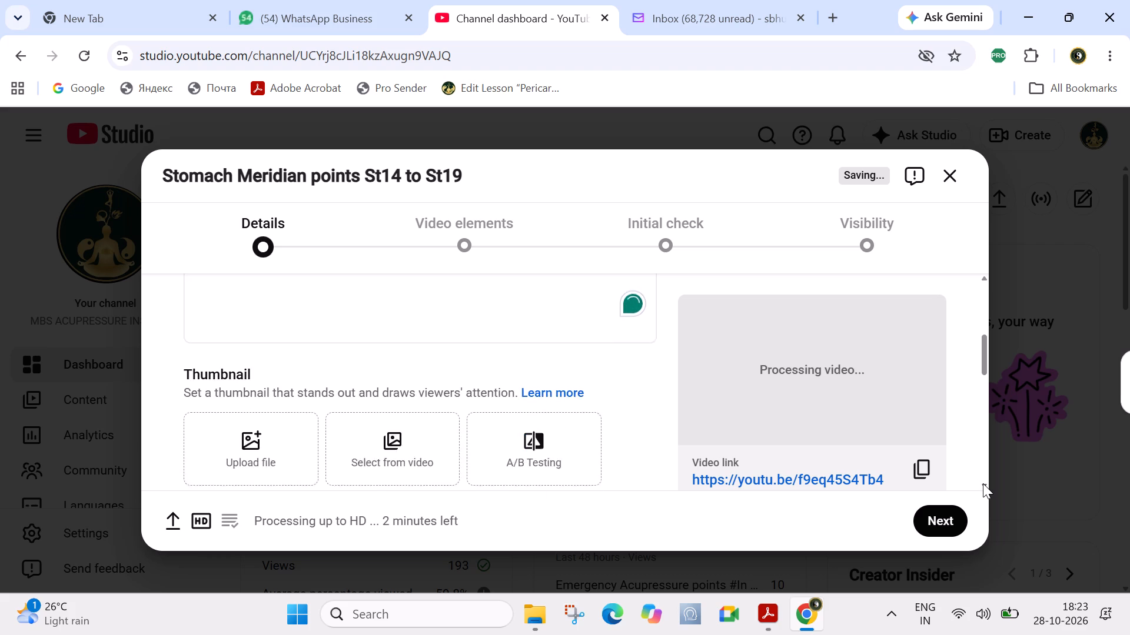
left_click(258, 372)
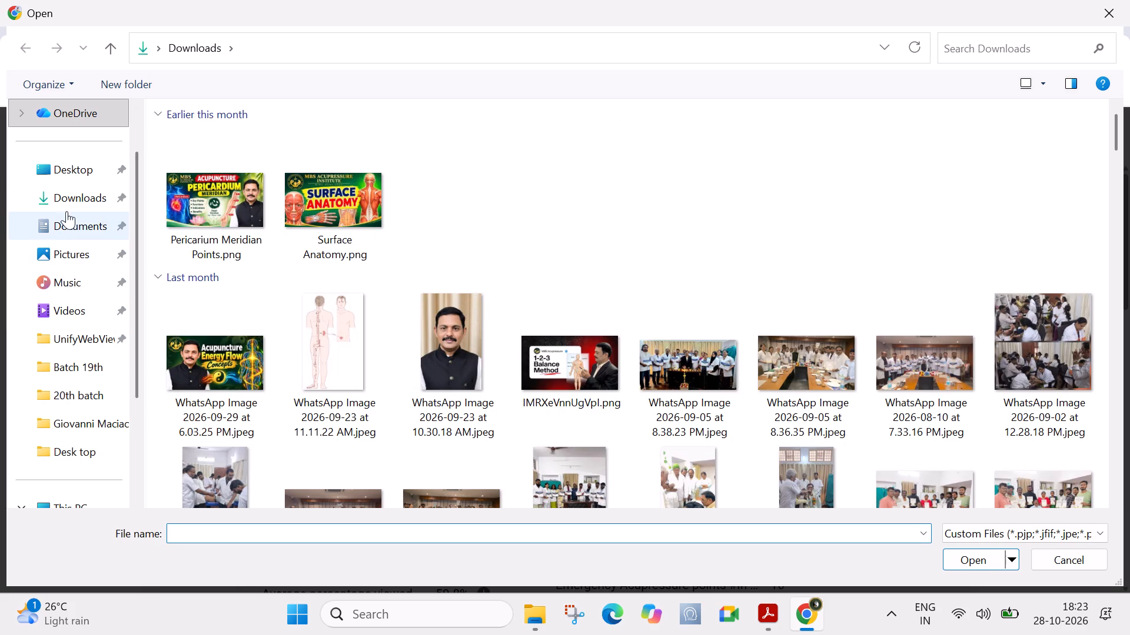
left_click(79, 161)
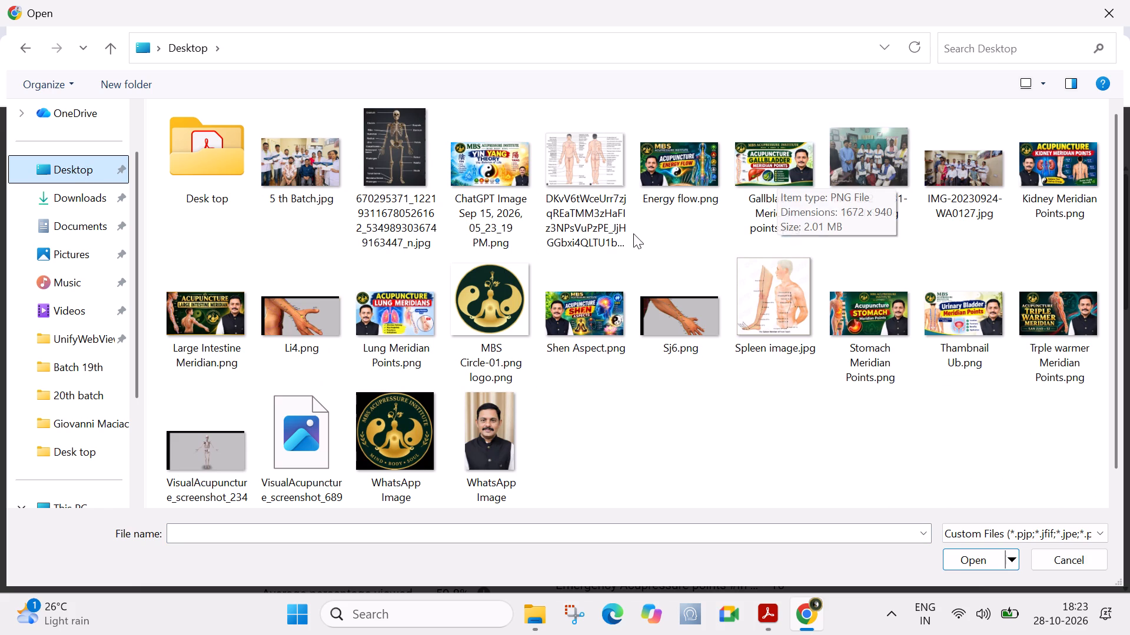
left_click(851, 313)
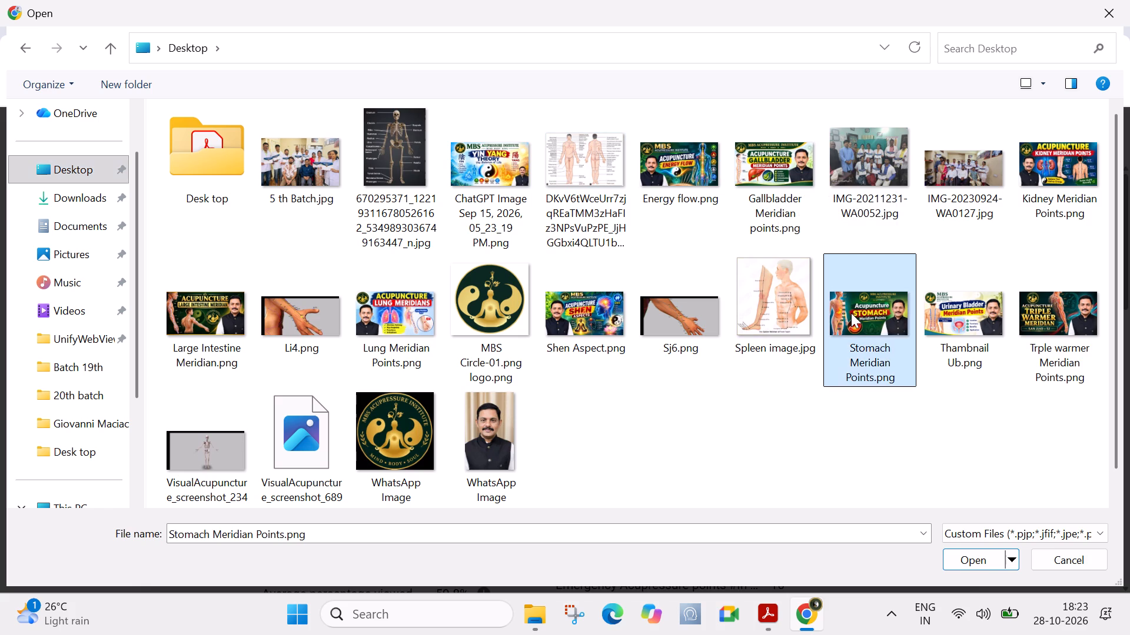
left_click(968, 562)
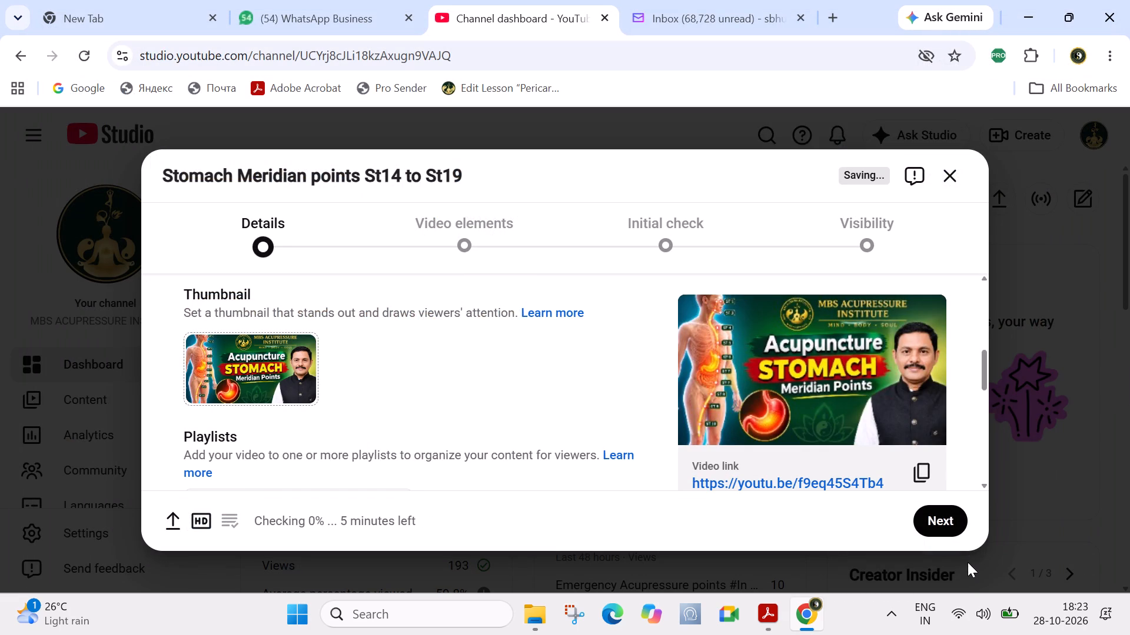
Set the video's audience to "No, it's not made for kids".
triple_click(984, 483)
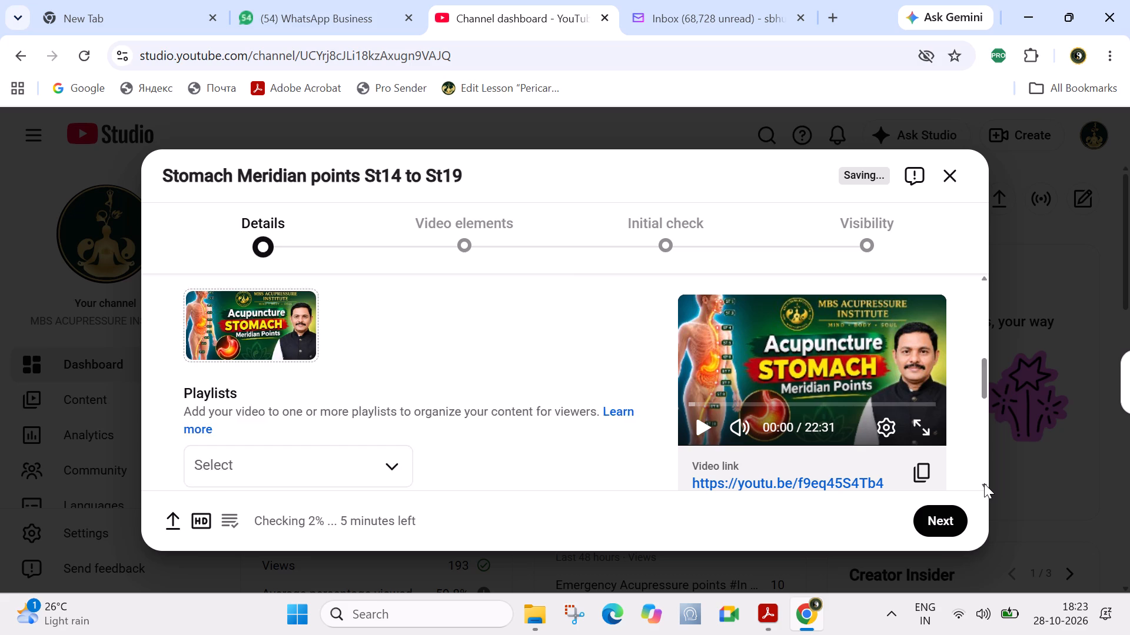
left_click(984, 483)
triple_click(984, 483)
triple_click(984, 483)
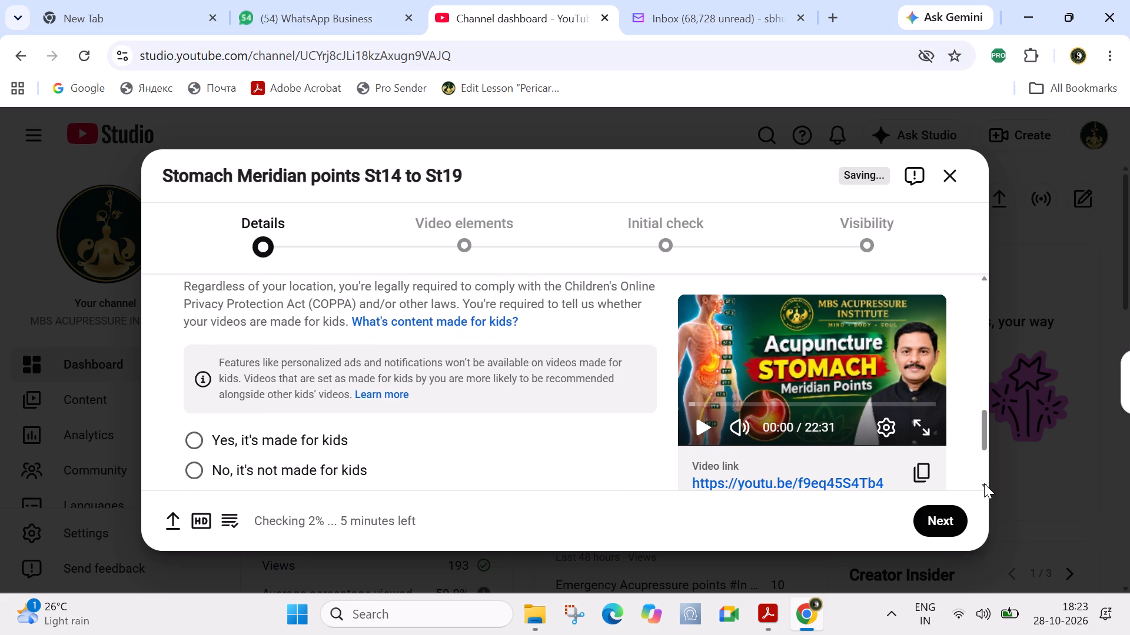
double_click(984, 483)
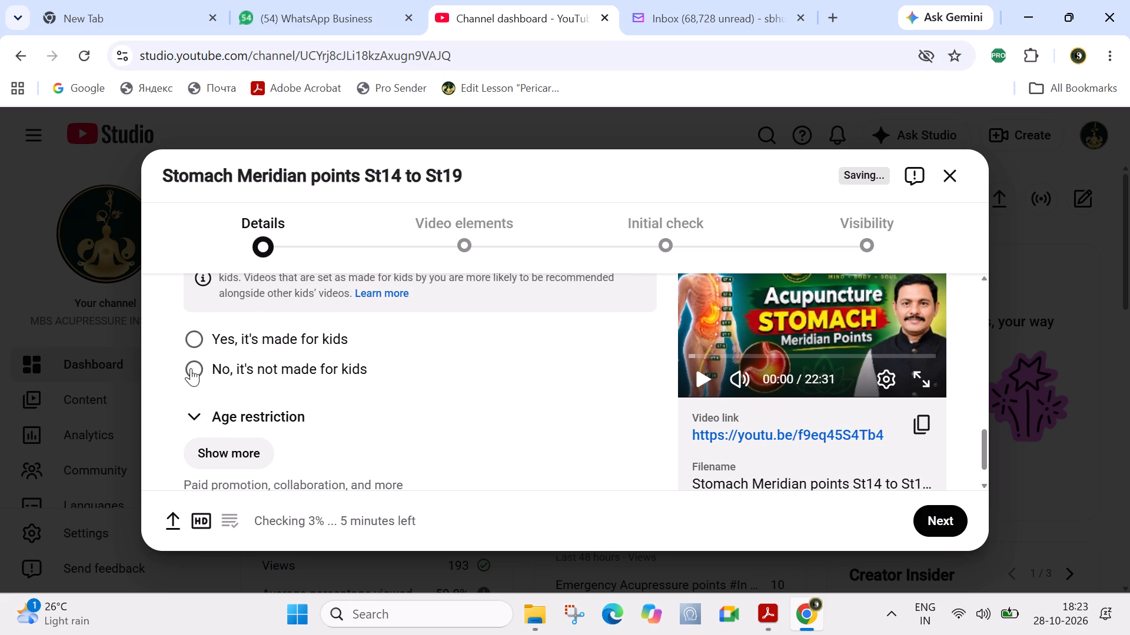
left_click(195, 368)
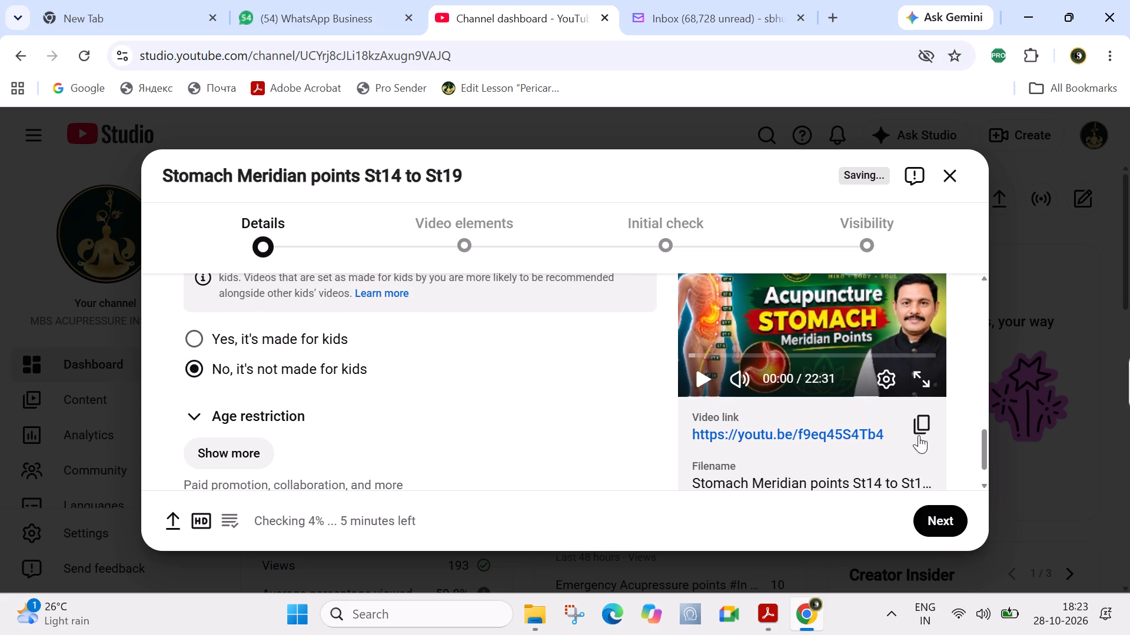
Go through the rest of the Details stage and advance the upload to Video elements.
triple_click(985, 484)
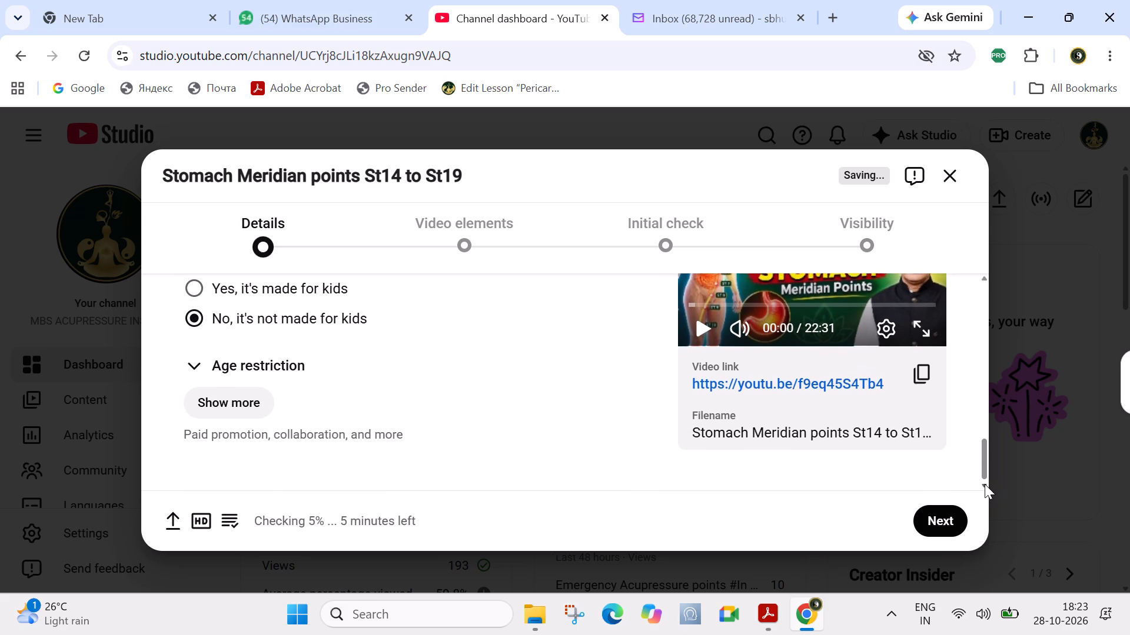
triple_click(985, 484)
left_click(985, 484)
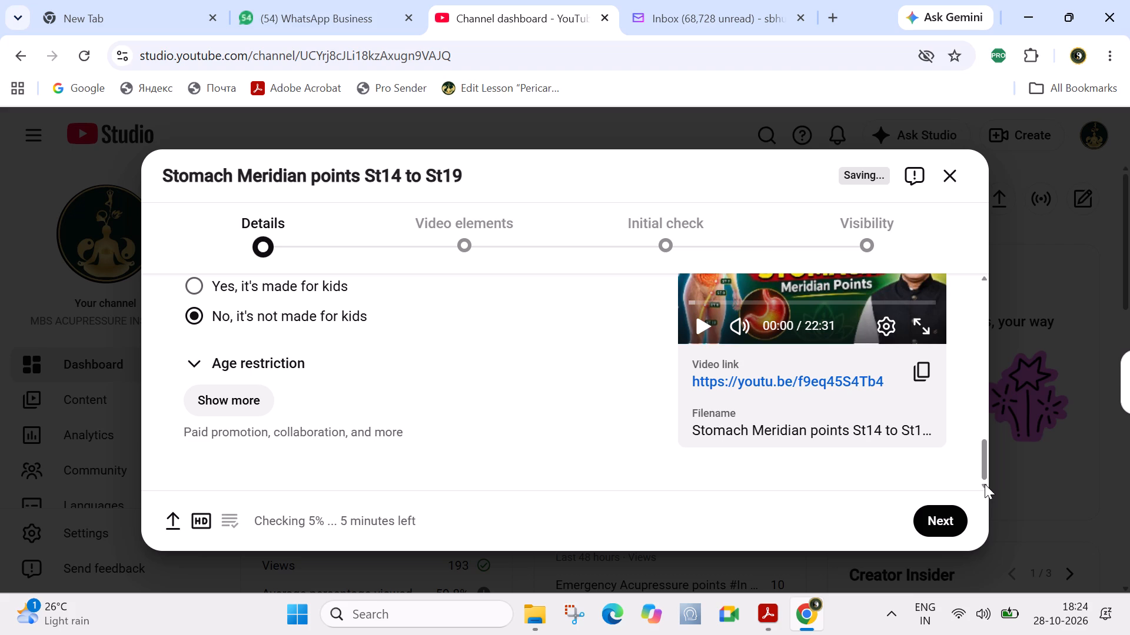
left_click(935, 525)
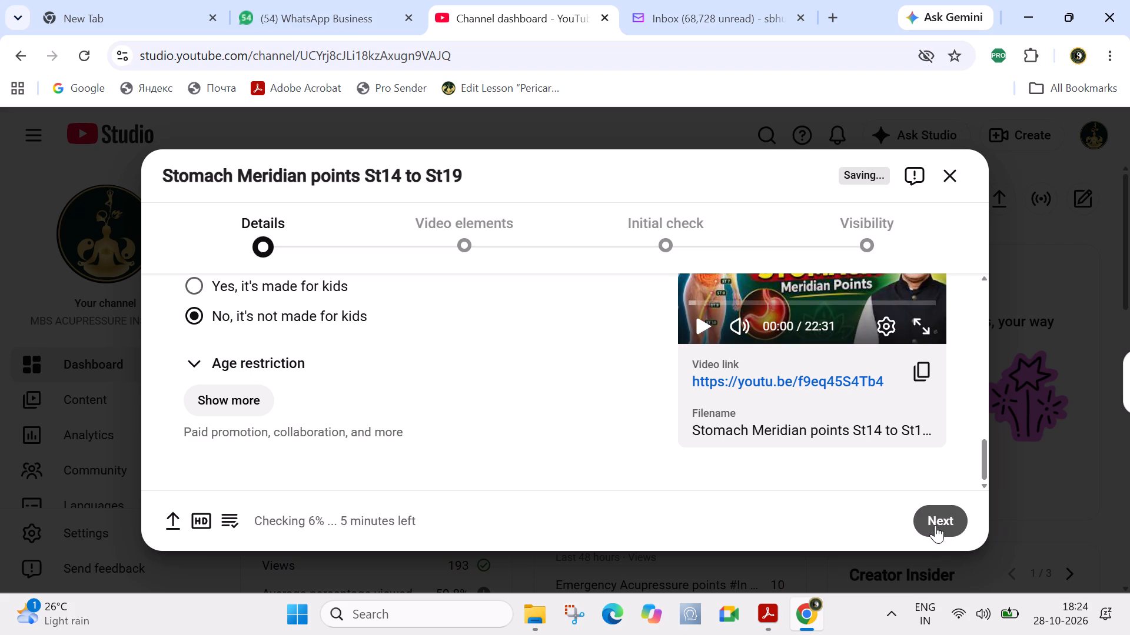
Look through the Video elements options, from subtitles and end screen down to cards and quiz.
triple_click(982, 484)
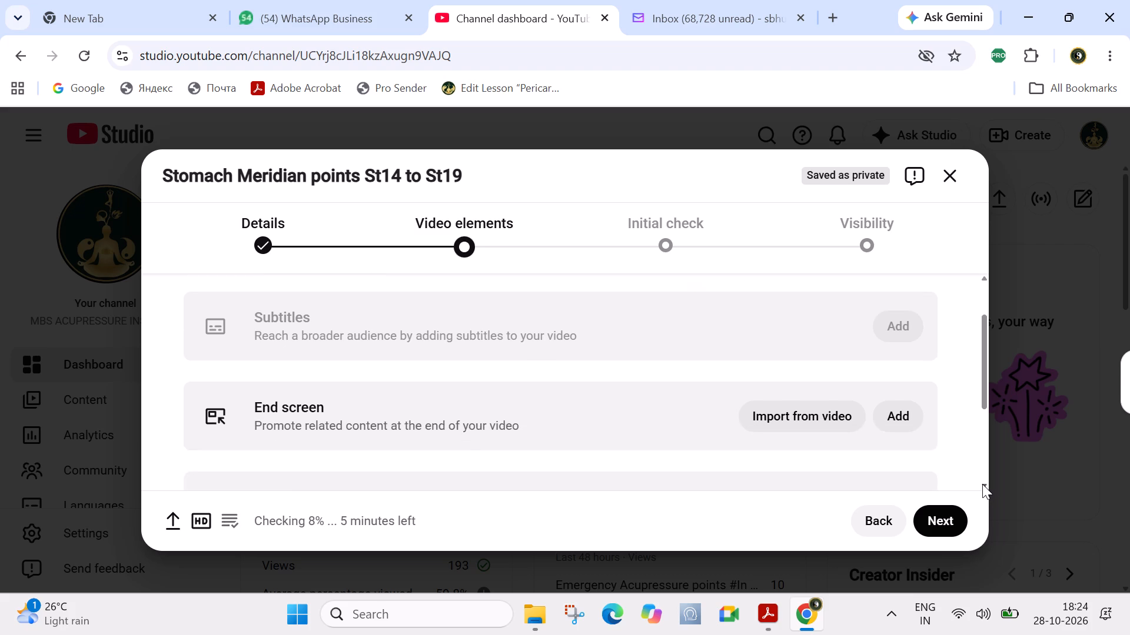
left_click(982, 484)
left_click(982, 484)
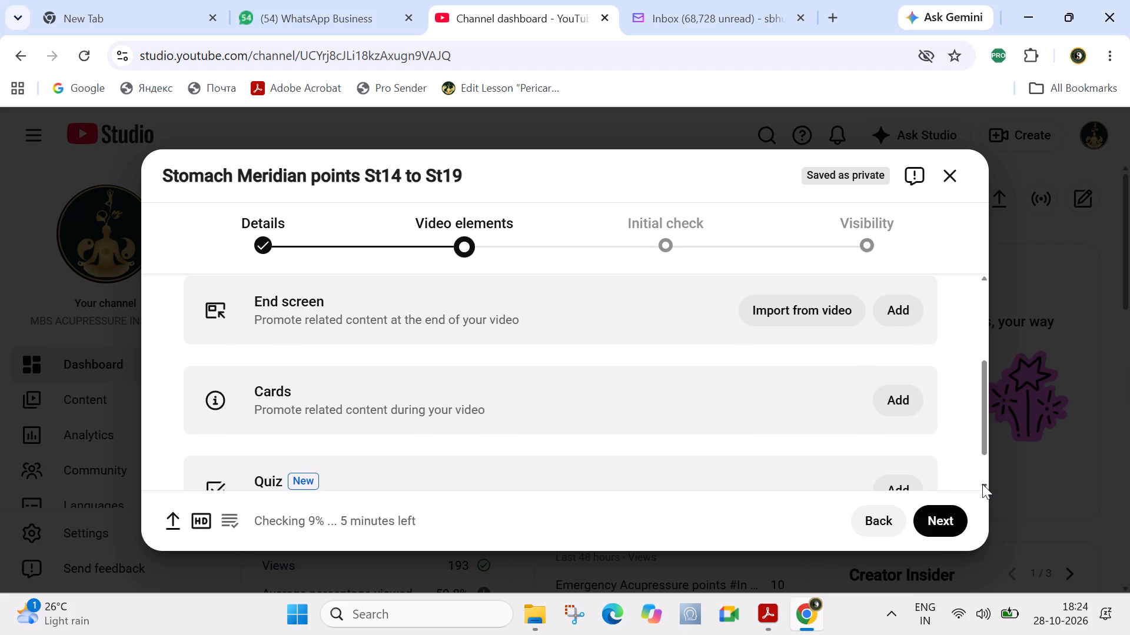
triple_click(982, 484)
triple_click(982, 484)
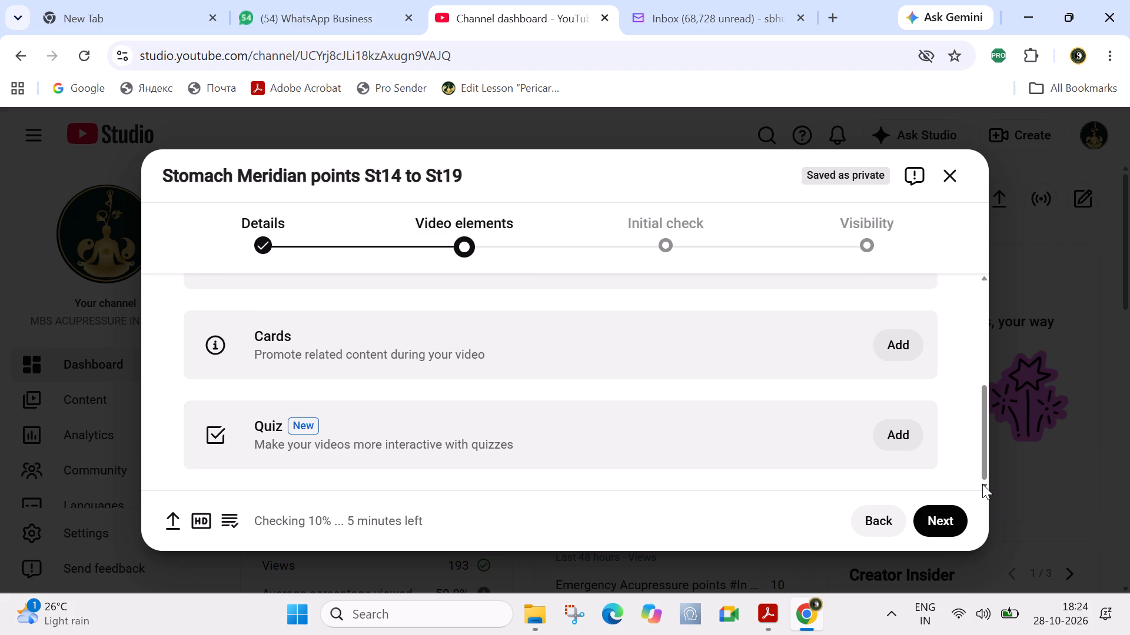
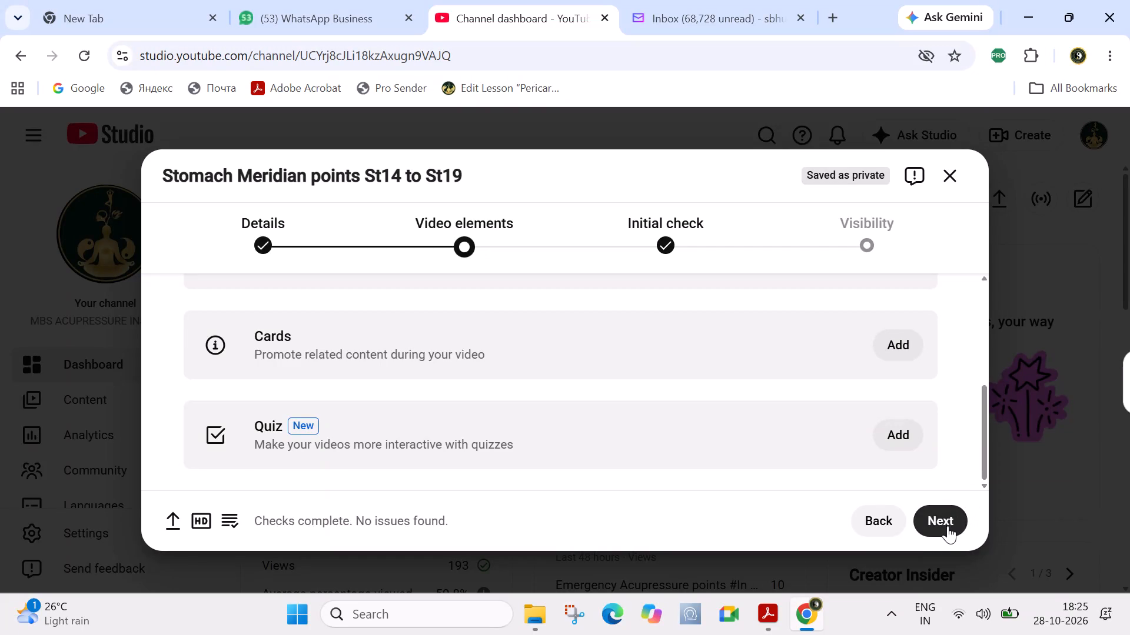
Advance the upload from Video elements through the Initial check stage to Visibility.
left_click(948, 524)
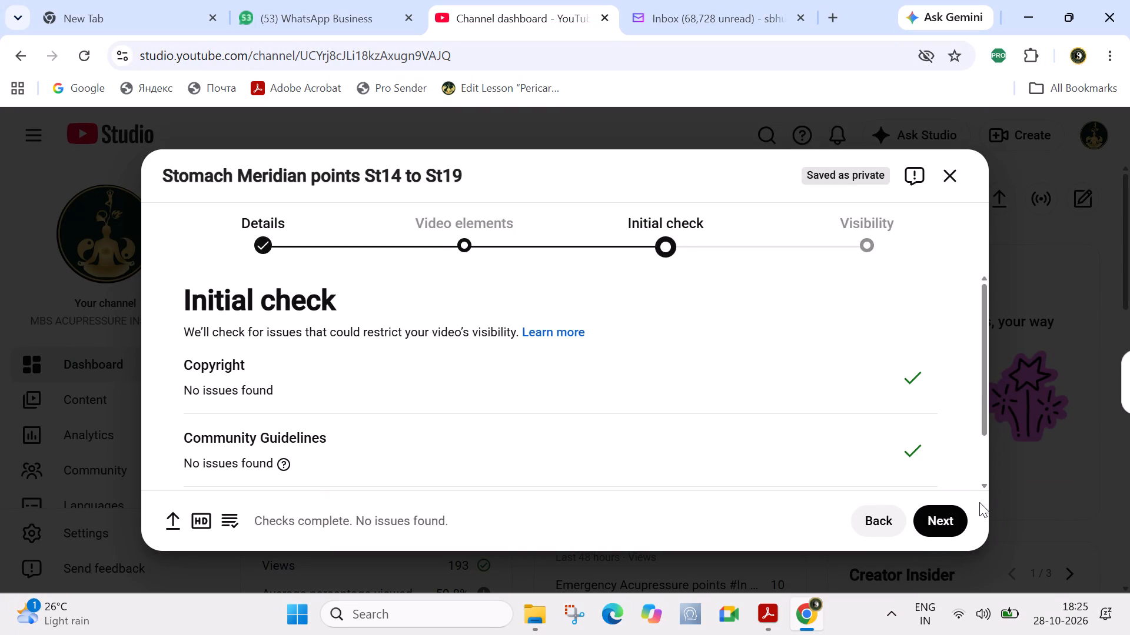
triple_click(985, 482)
triple_click(985, 482)
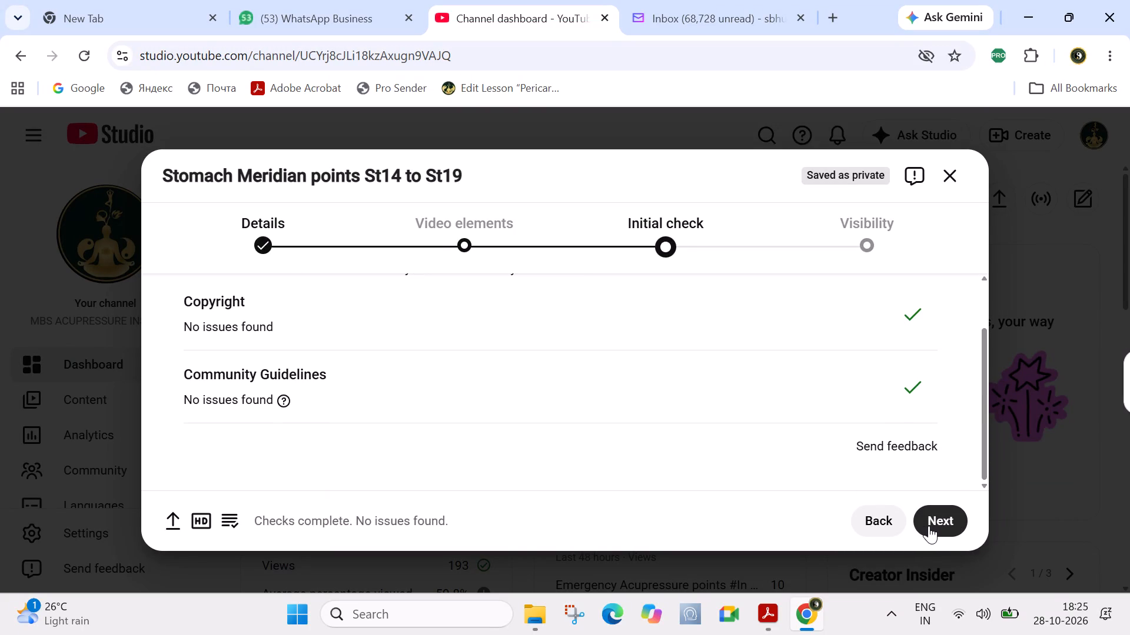
left_click(950, 523)
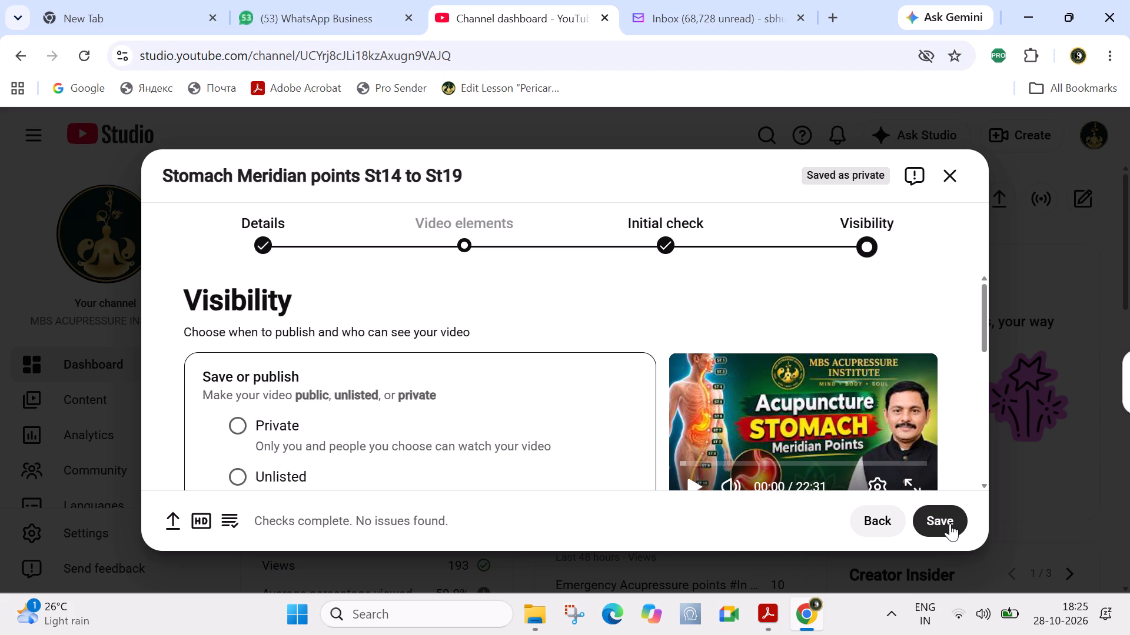
Set the video's visibility to Unlisted, save it to publish, and dismiss the sharing dialog.
left_click(238, 473)
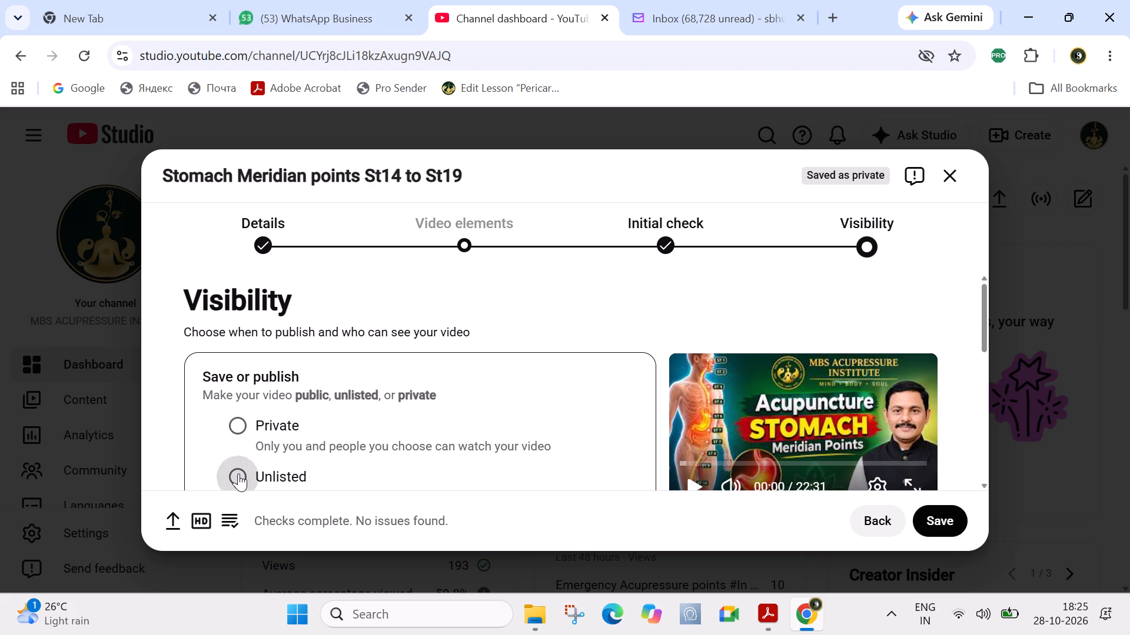
triple_click(986, 483)
triple_click(986, 483)
triple_click(986, 483)
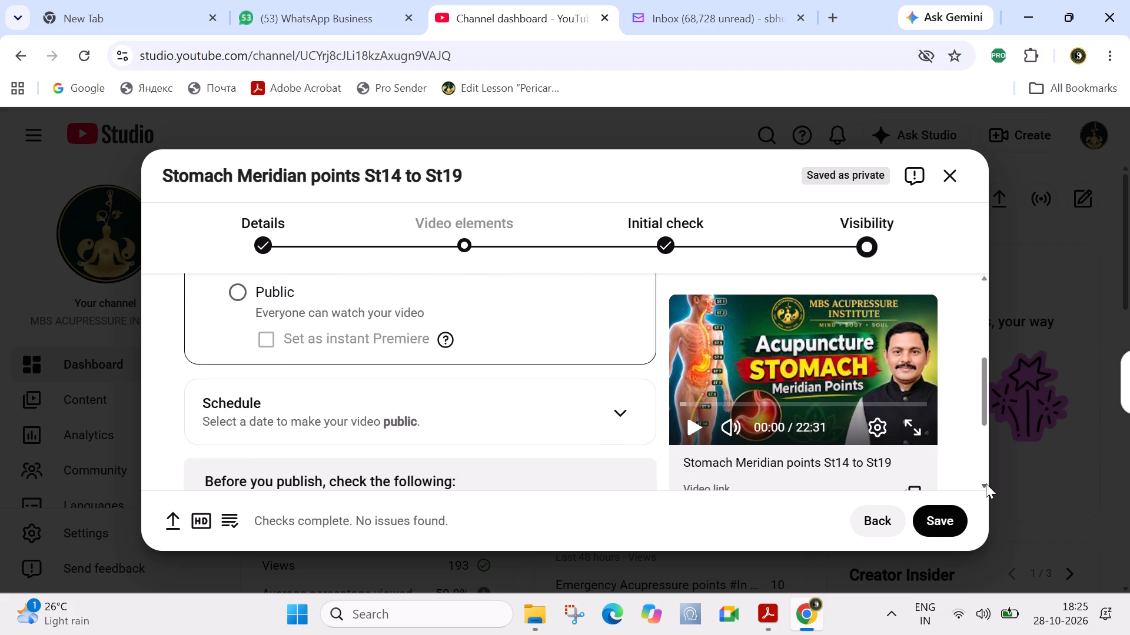
triple_click(986, 483)
triple_click(986, 483)
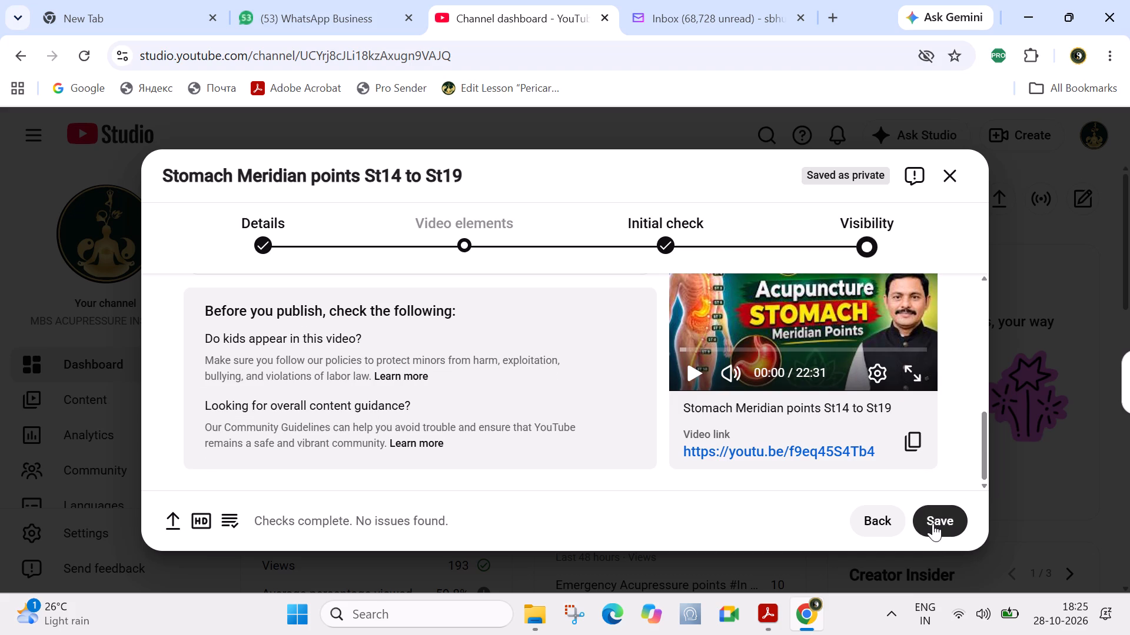
left_click(932, 523)
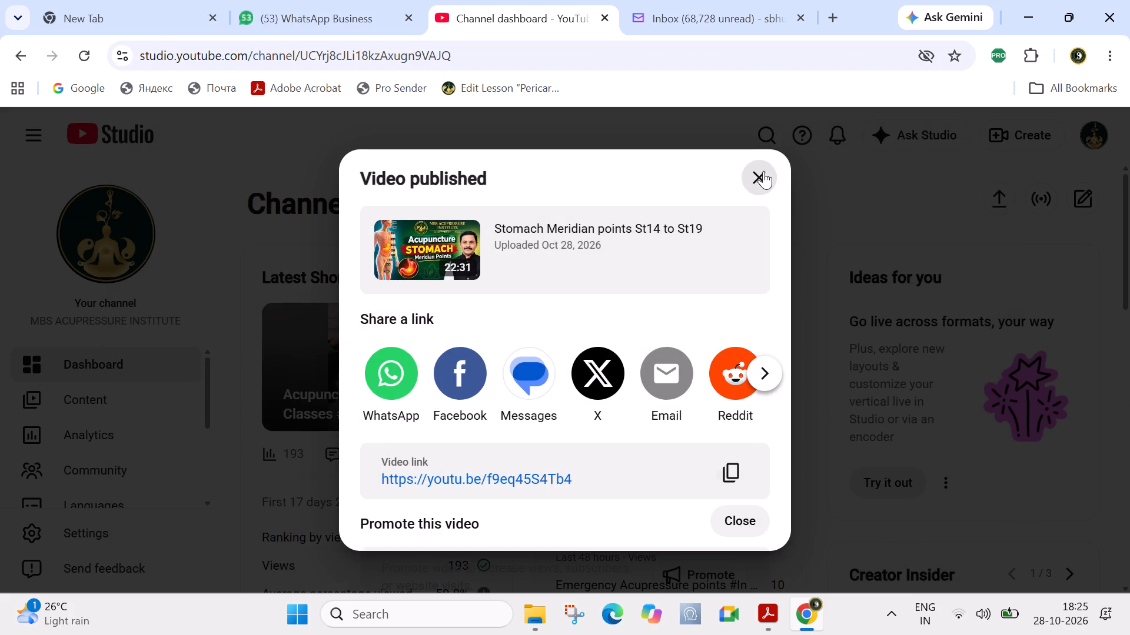
left_click(761, 172)
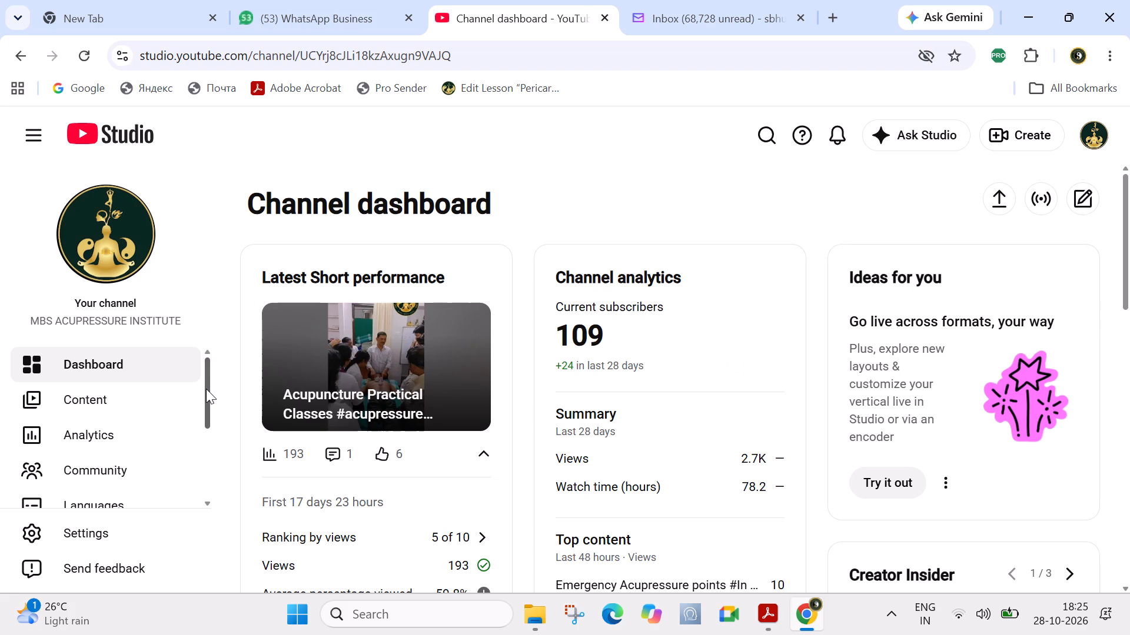
Collapse the Studio navigation and open the channel's Content page listing its videos.
left_click_drag(206, 389, 207, 466)
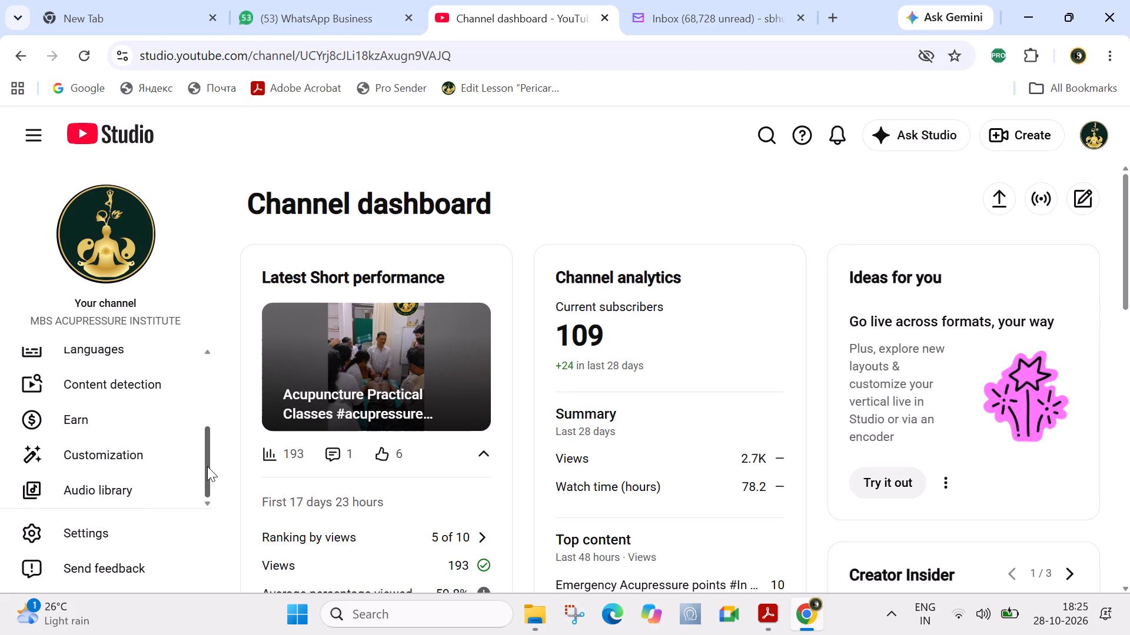
left_click_drag(207, 466, 208, 452)
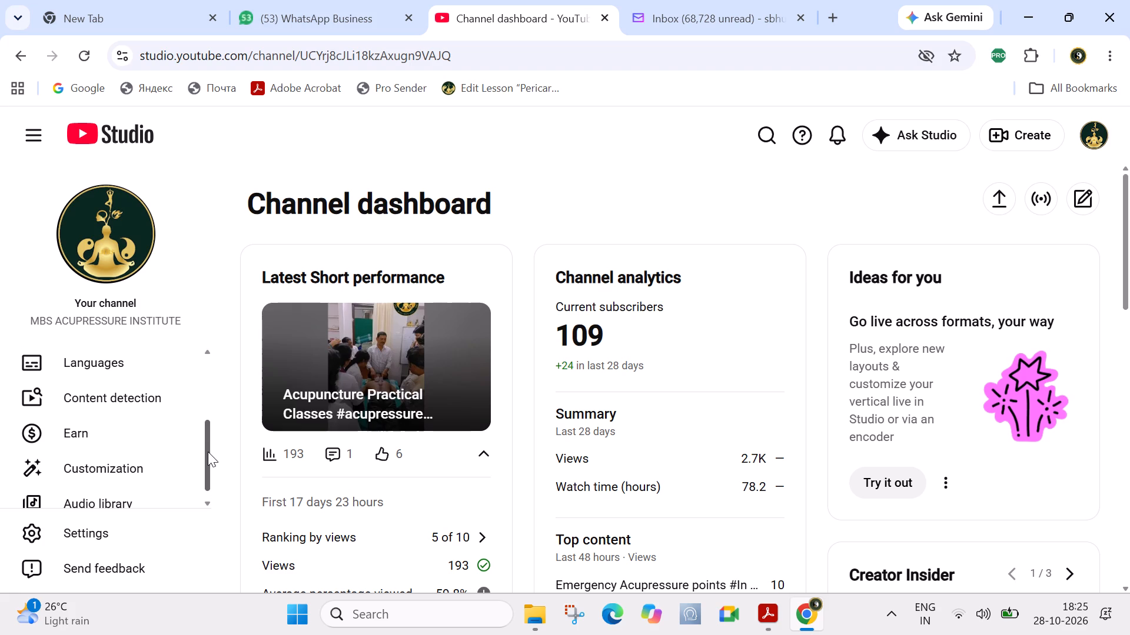
left_click_drag(208, 452, 217, 416)
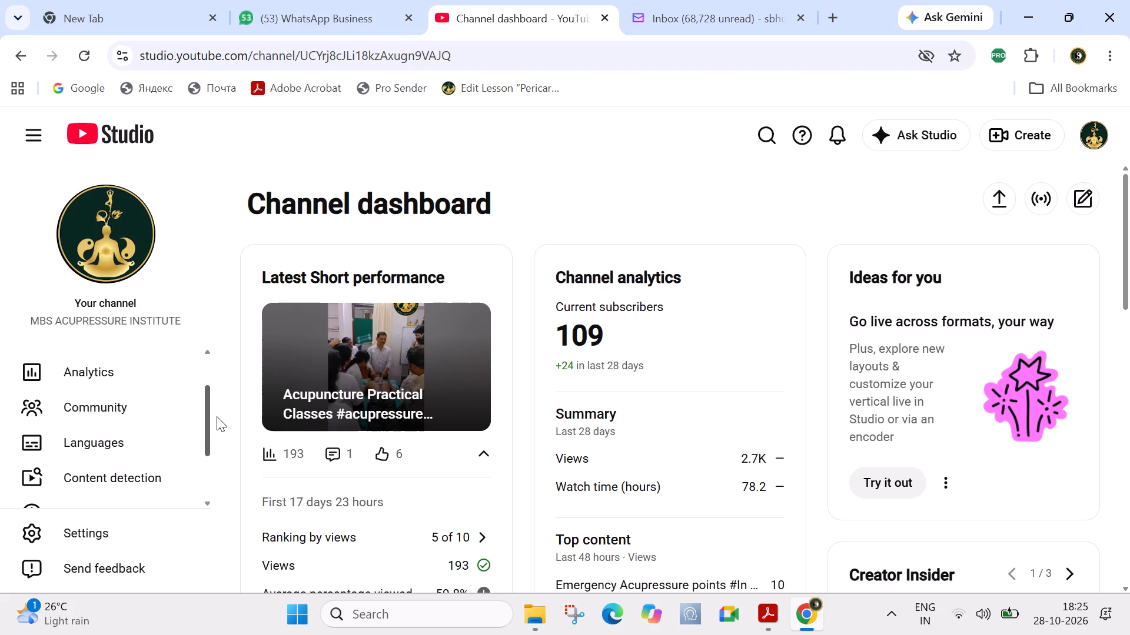
left_click_drag(217, 416, 225, 373)
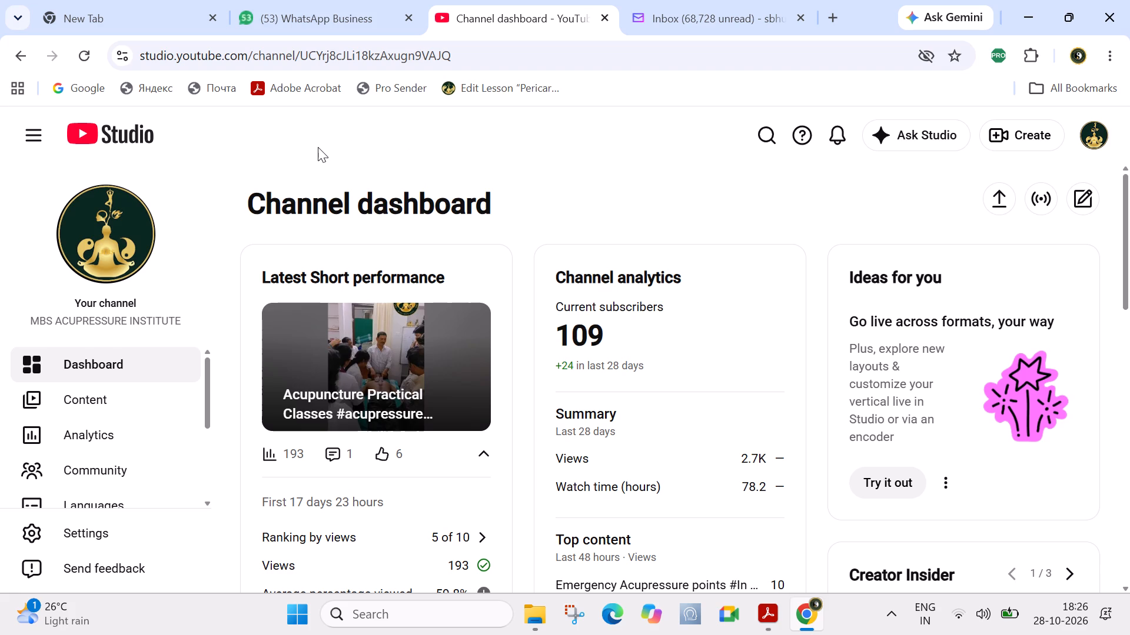
left_click(31, 135)
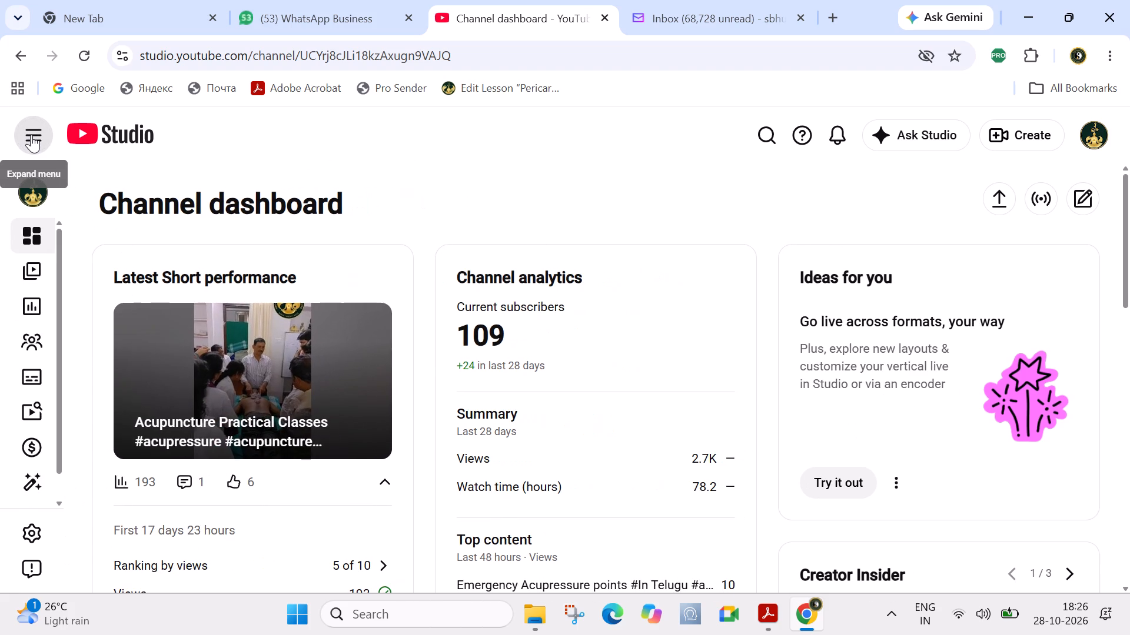
left_click(33, 268)
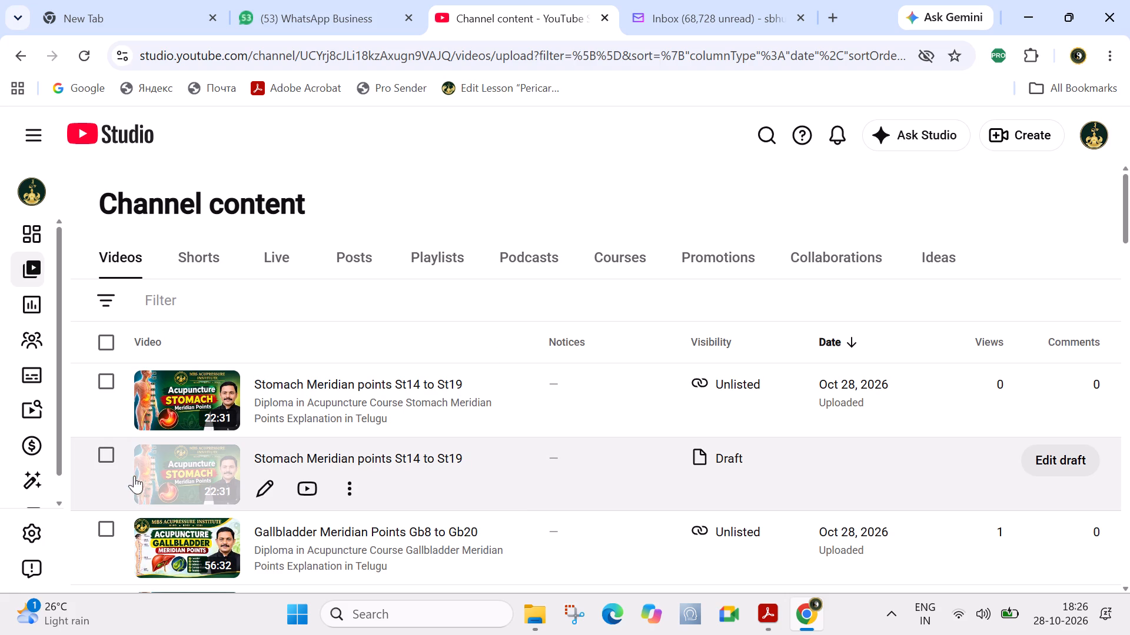
Permanently delete the duplicate draft of "Stomach Meridian points St14 to St19" from the channel's videos, acknowledging that deletion can't be undone.
left_click(109, 455)
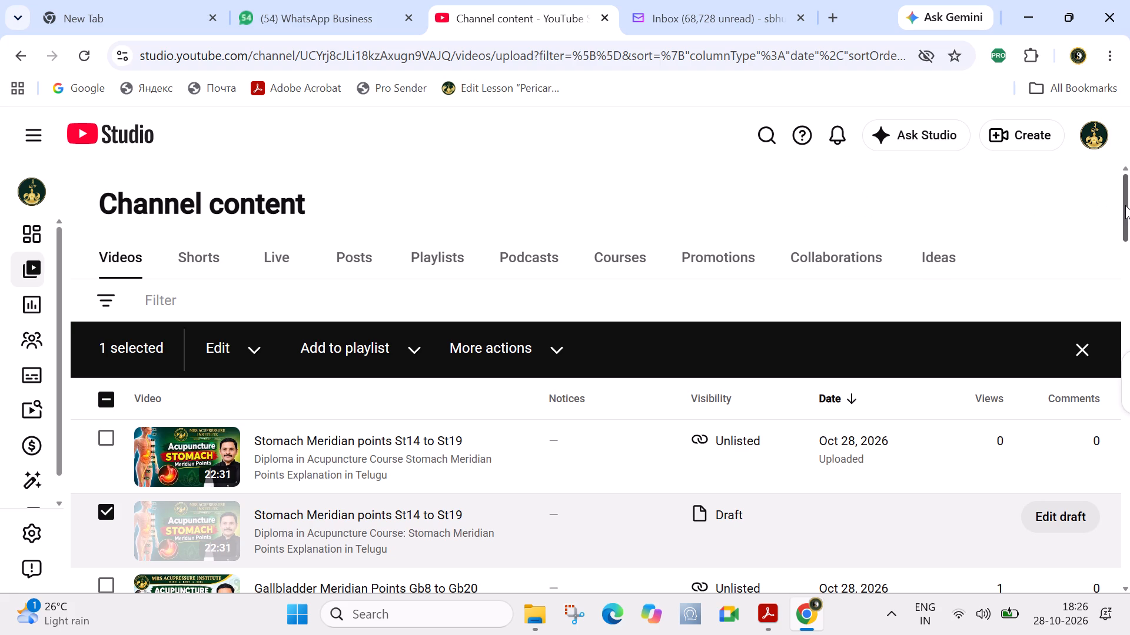
left_click_drag(1125, 205, 1125, 206)
left_click_drag(1125, 206, 1125, 214)
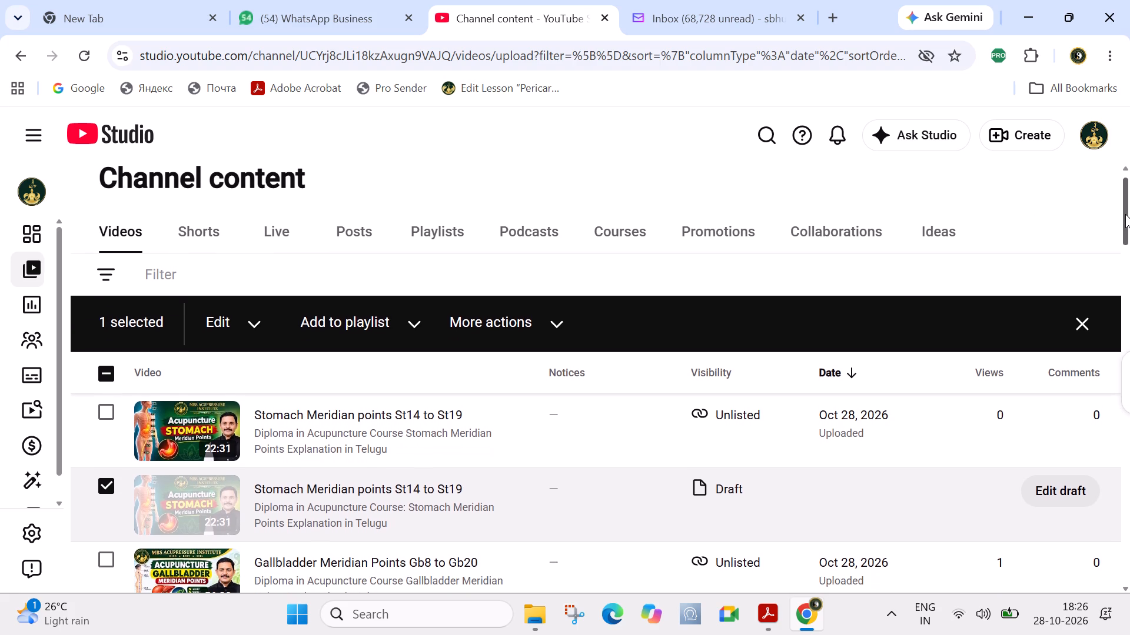
left_click_drag(1125, 214, 1129, 305)
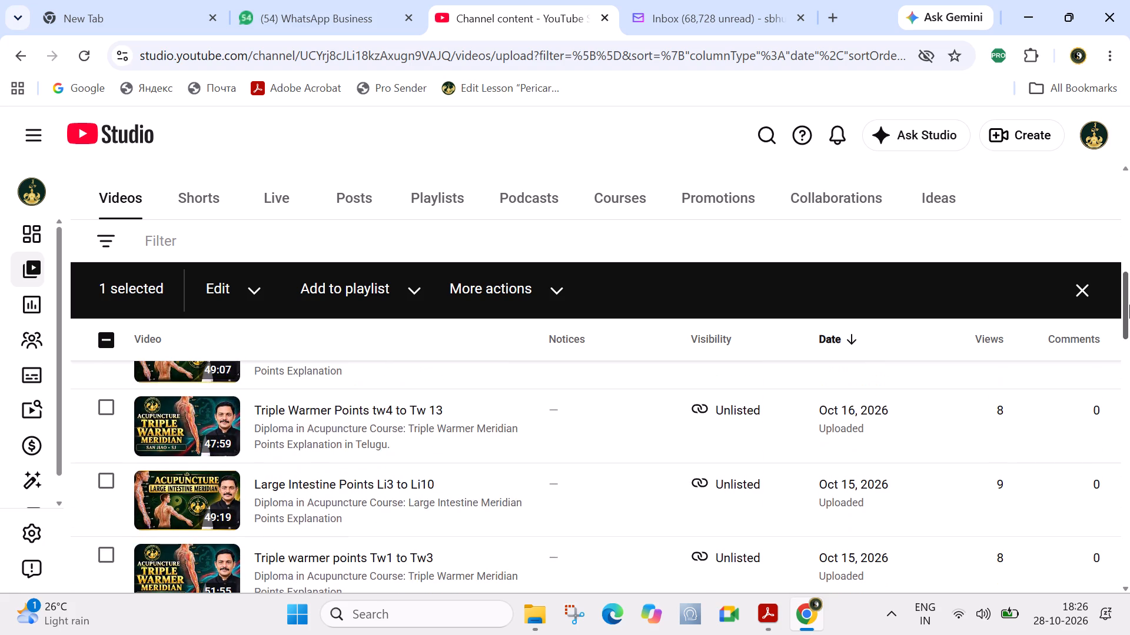
left_click_drag(1129, 305, 1129, 391)
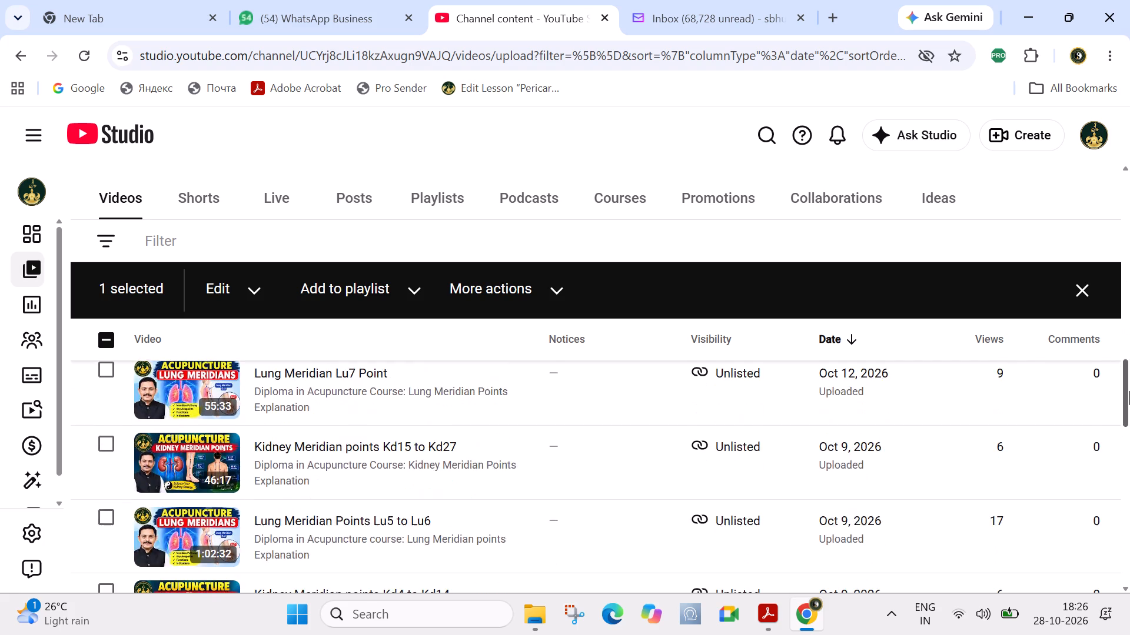
left_click_drag(1129, 391, 1129, 525)
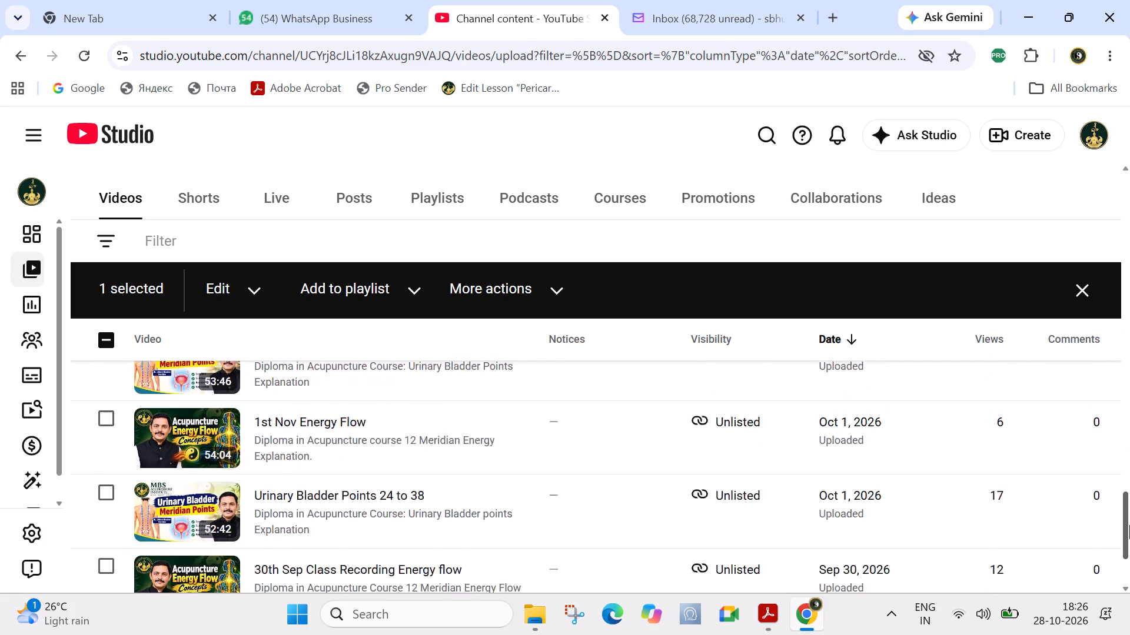
left_click_drag(1129, 525, 1129, 484)
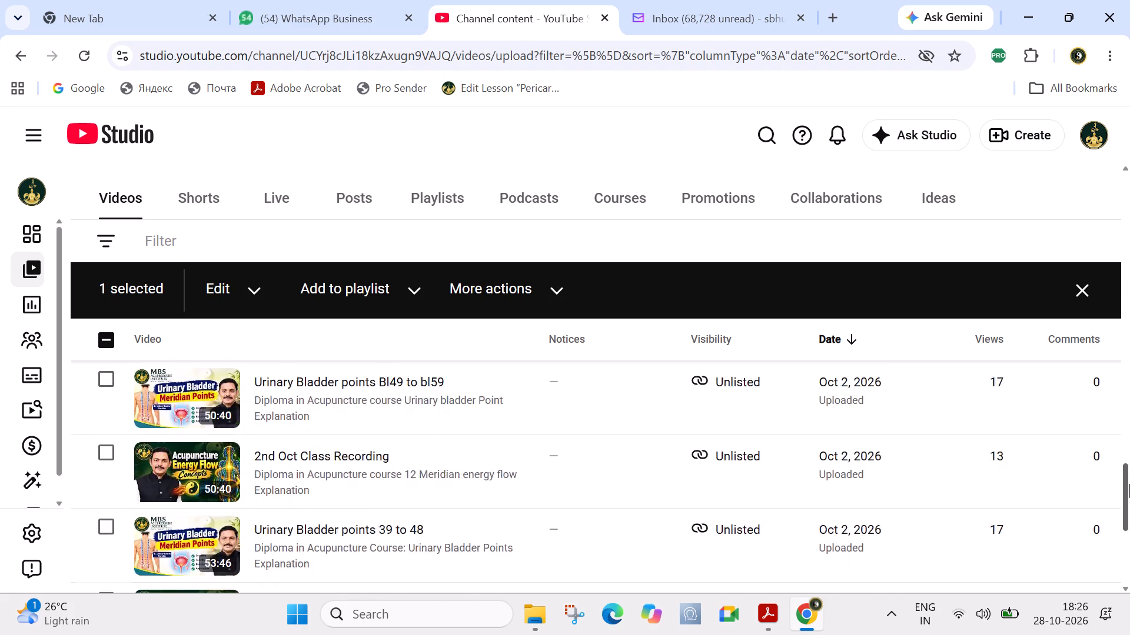
left_click_drag(1129, 484, 1129, 349)
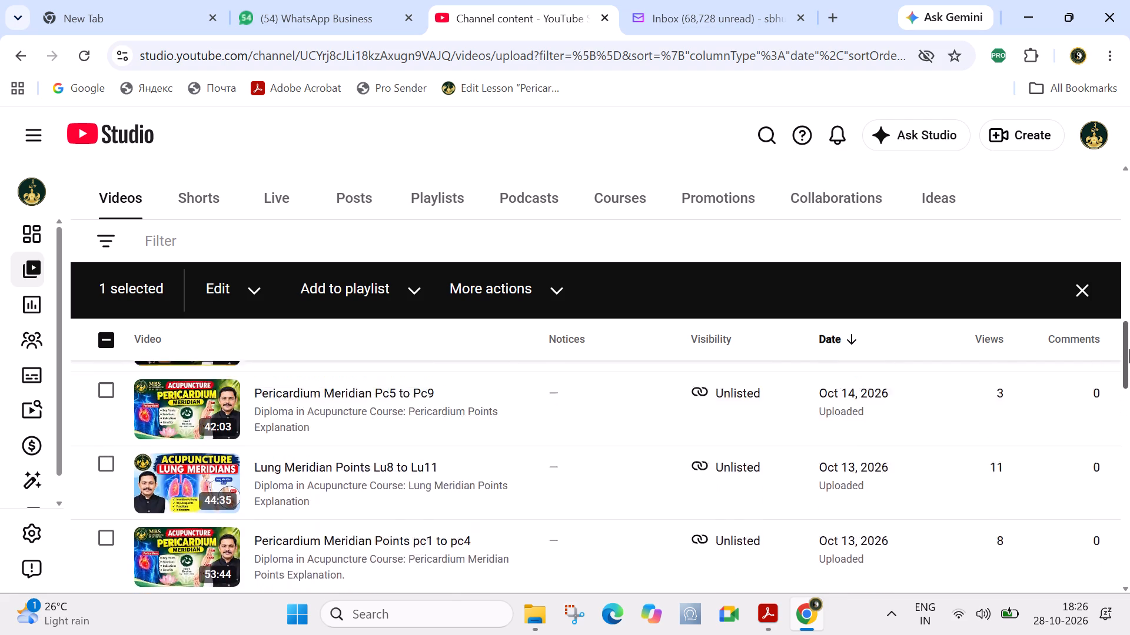
left_click_drag(1129, 349, 1118, 173)
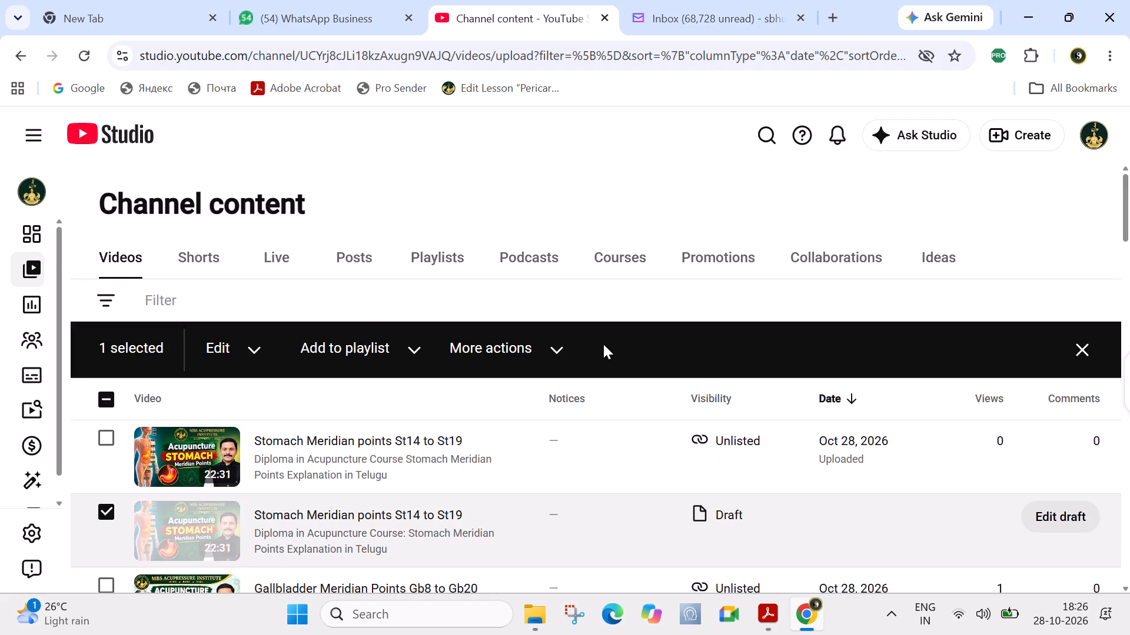
left_click(559, 350)
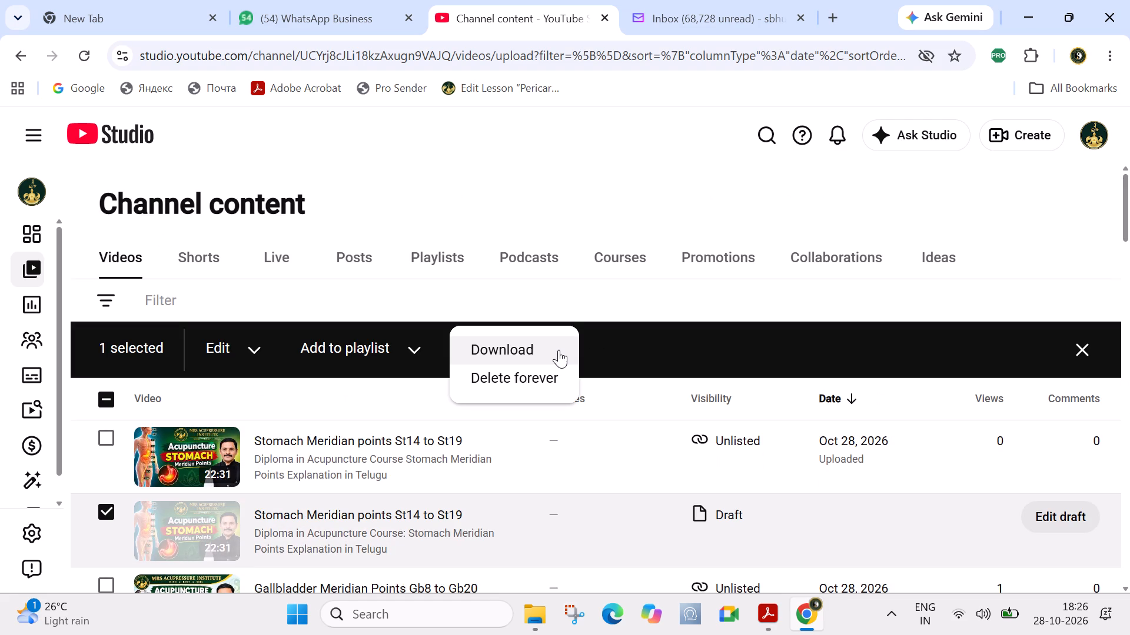
left_click(504, 381)
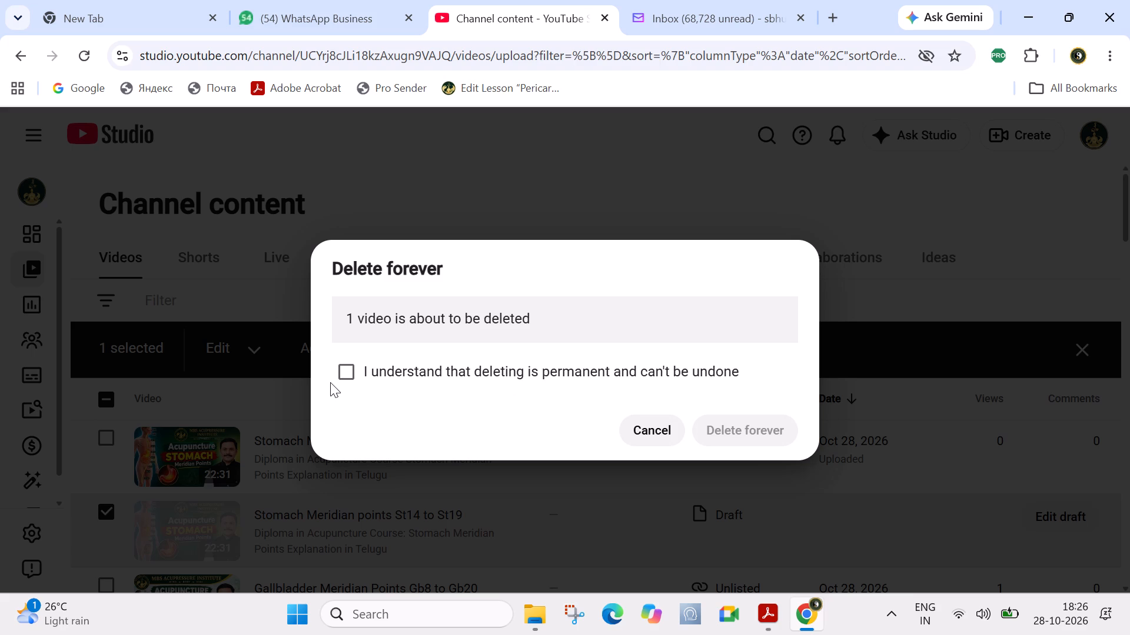
left_click(357, 369)
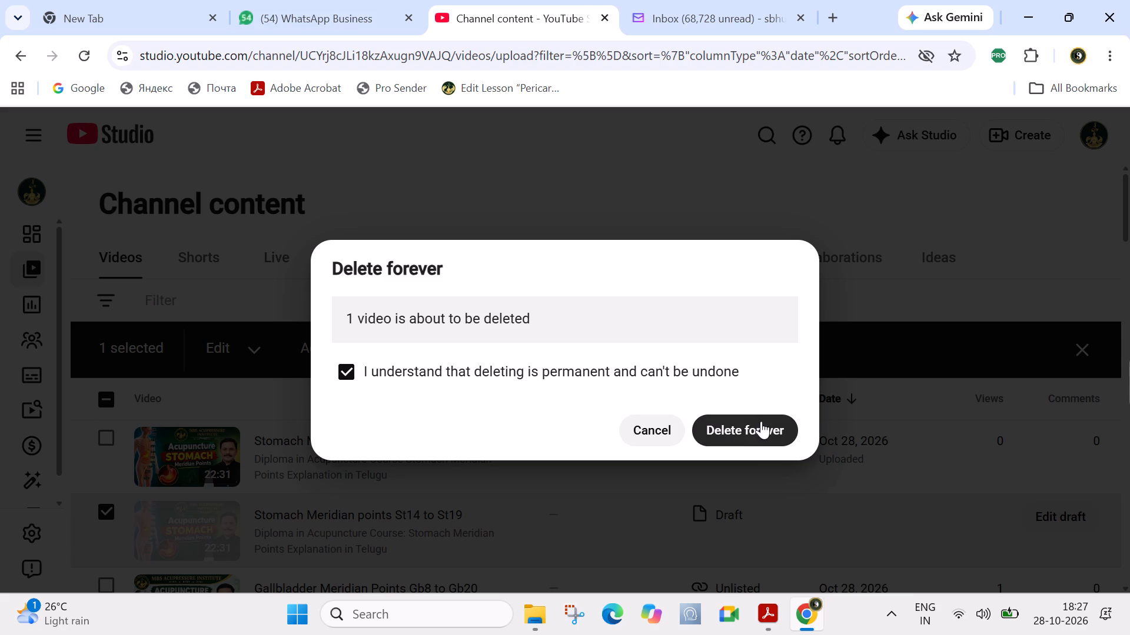
left_click(745, 435)
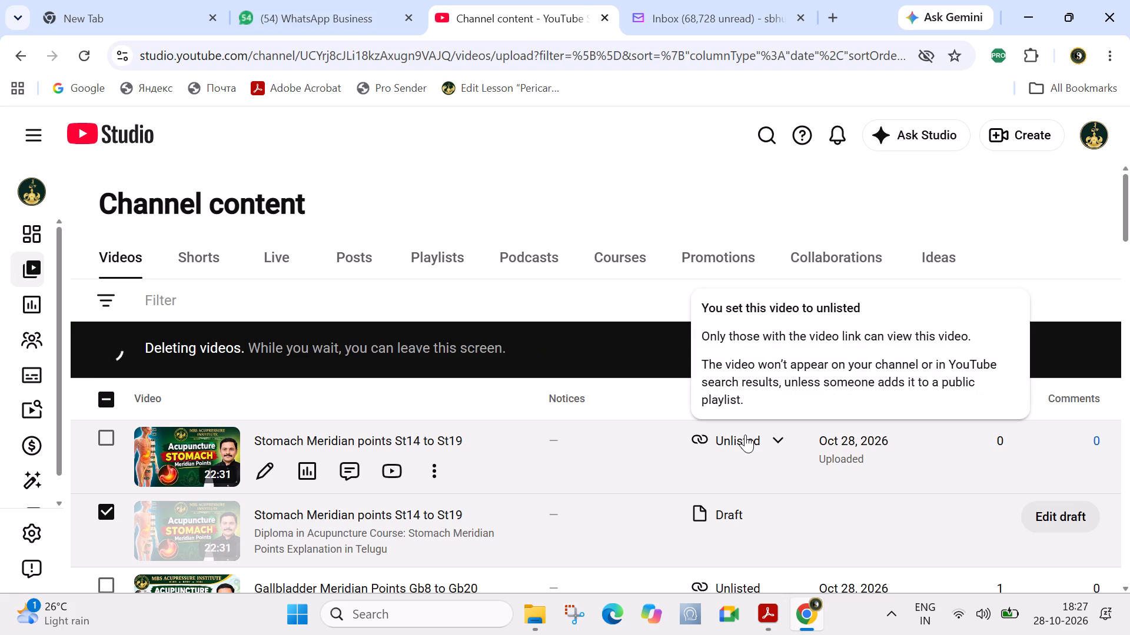
left_click(673, 148)
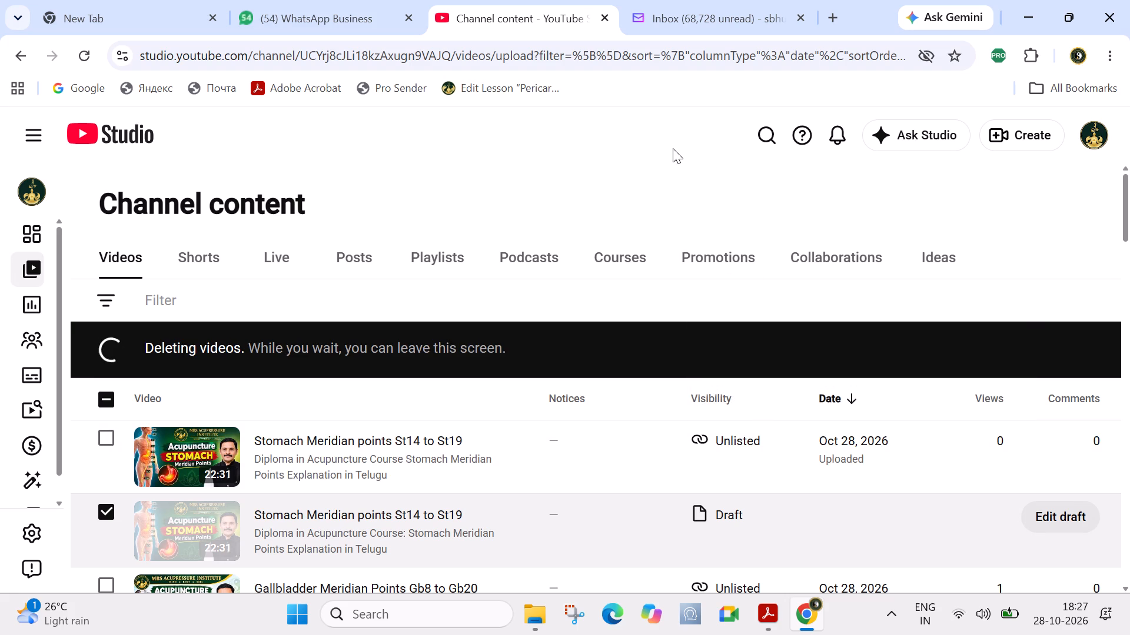
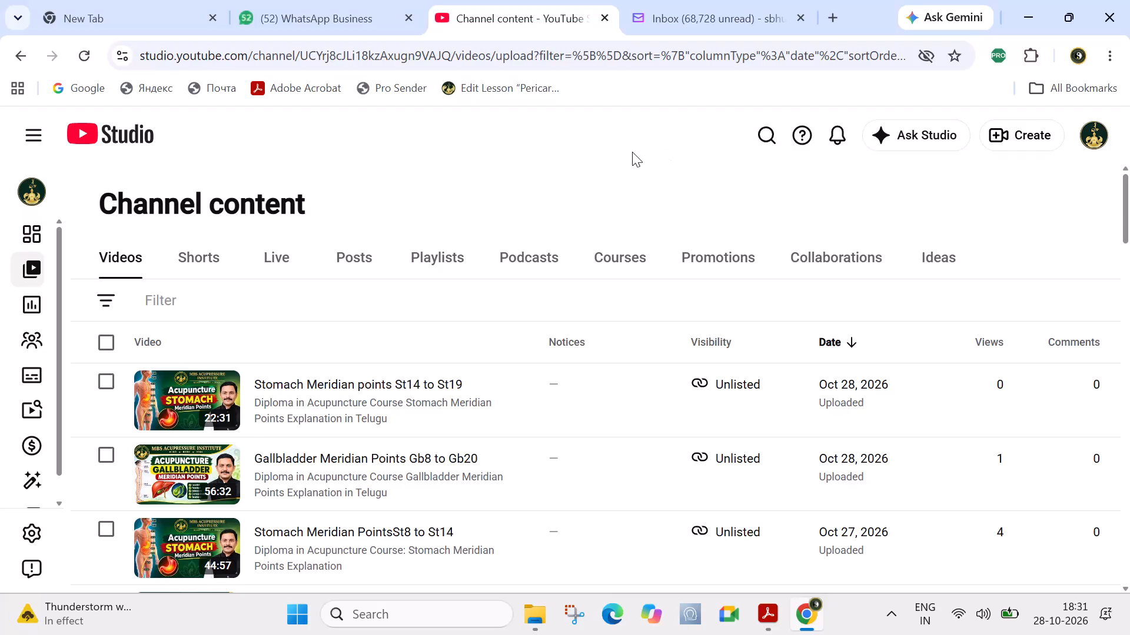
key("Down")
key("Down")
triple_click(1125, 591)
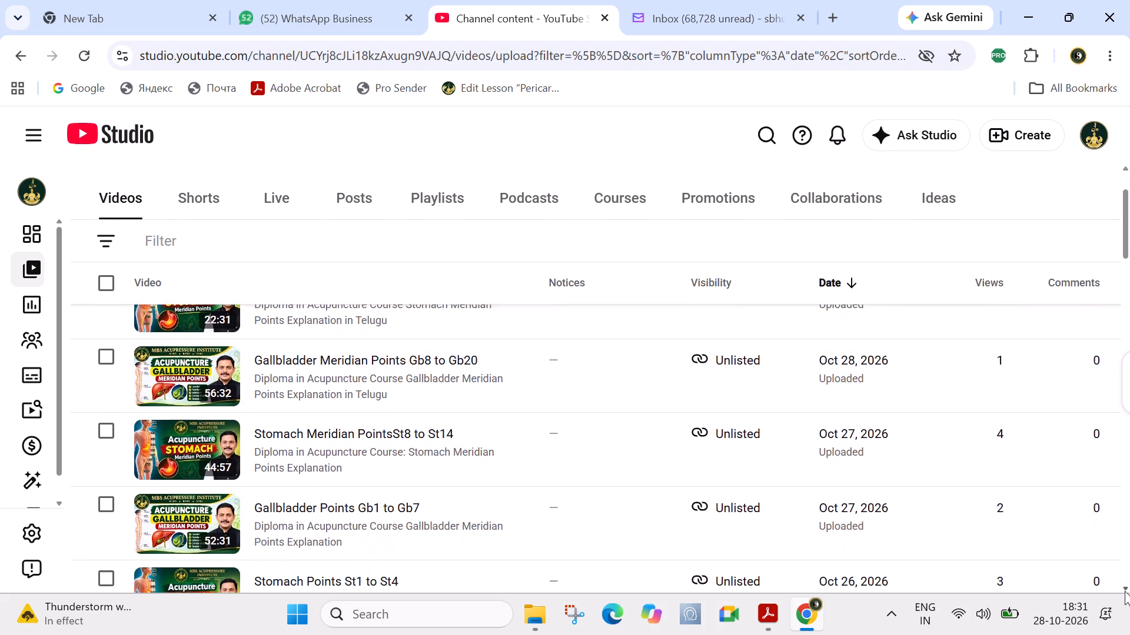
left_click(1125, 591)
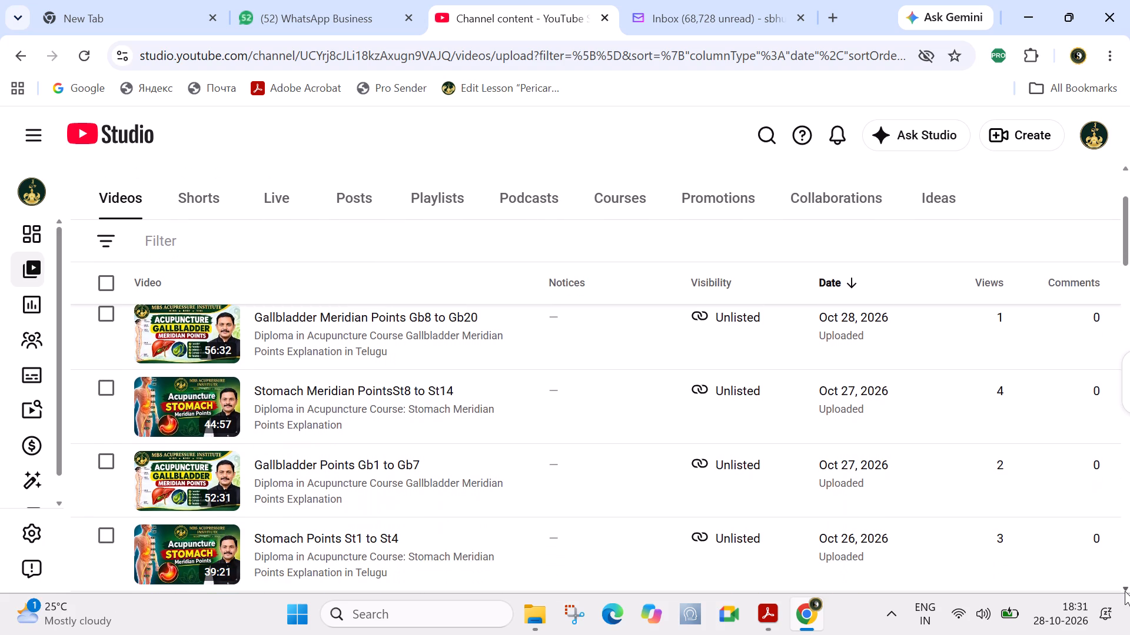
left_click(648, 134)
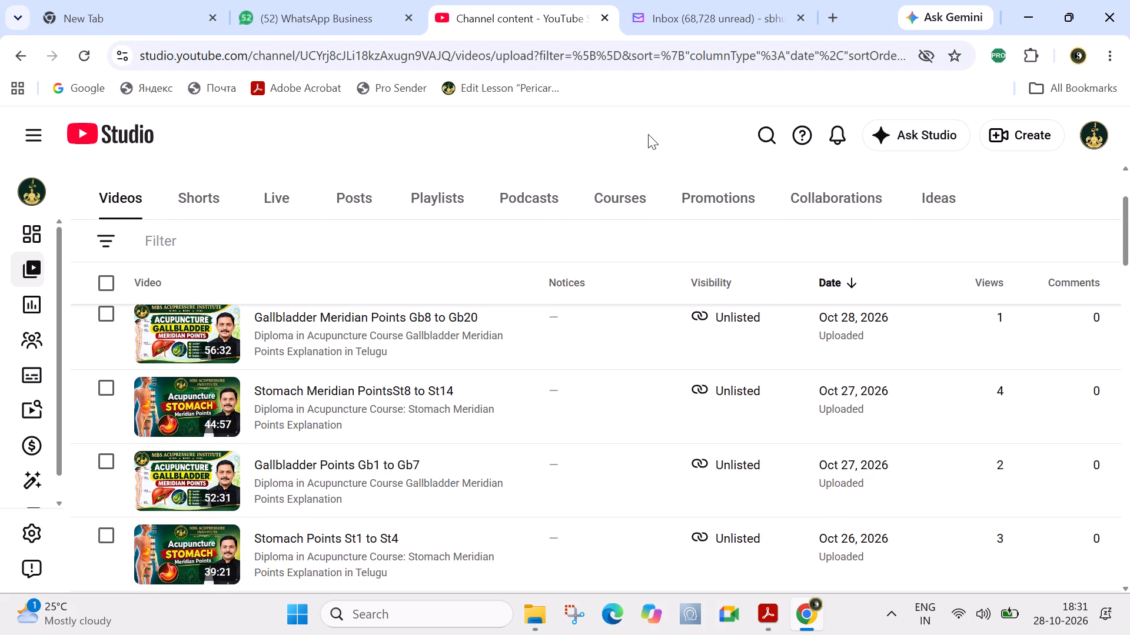
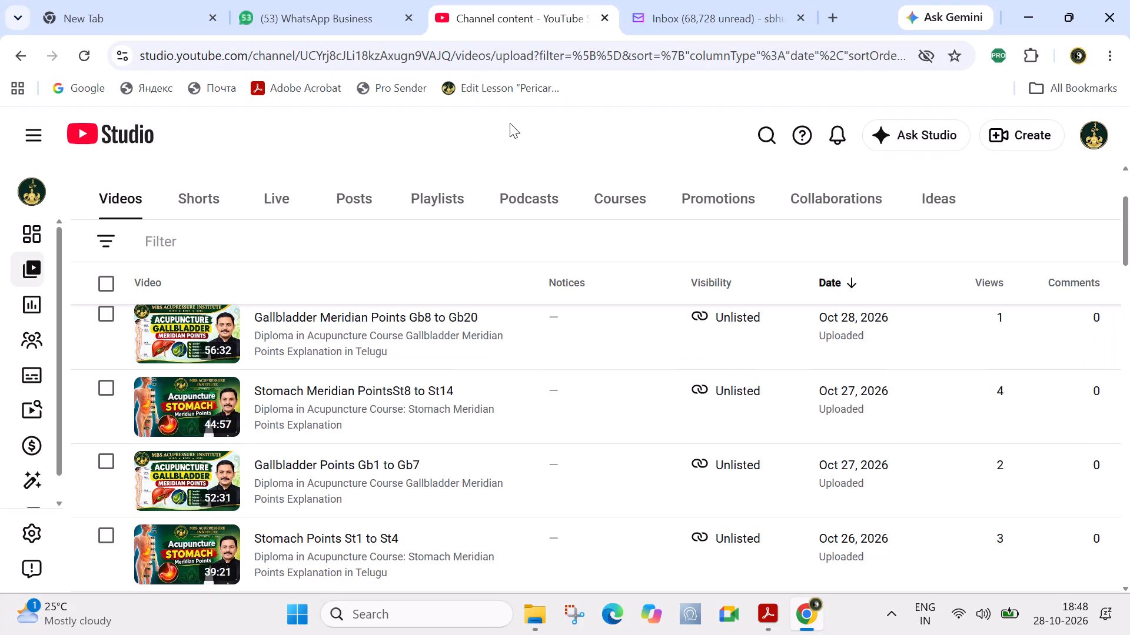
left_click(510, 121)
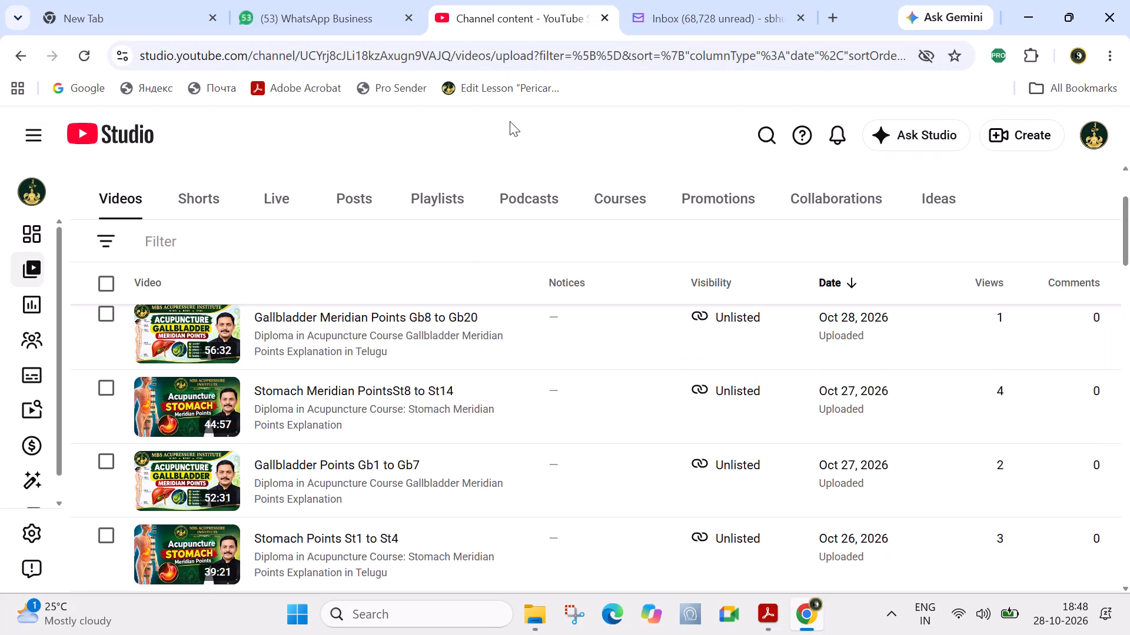